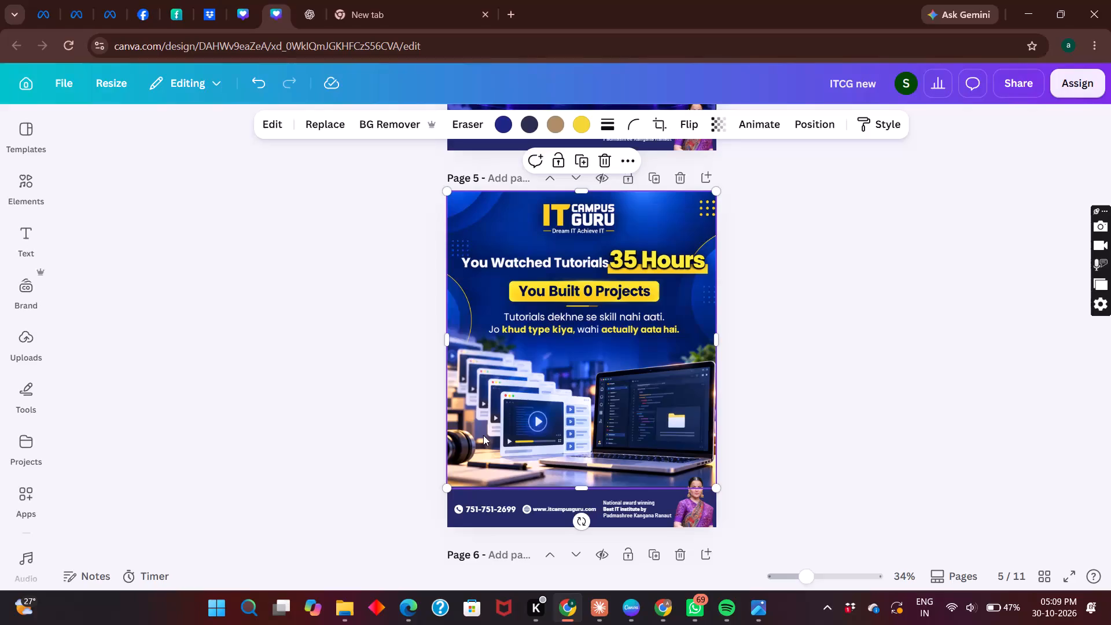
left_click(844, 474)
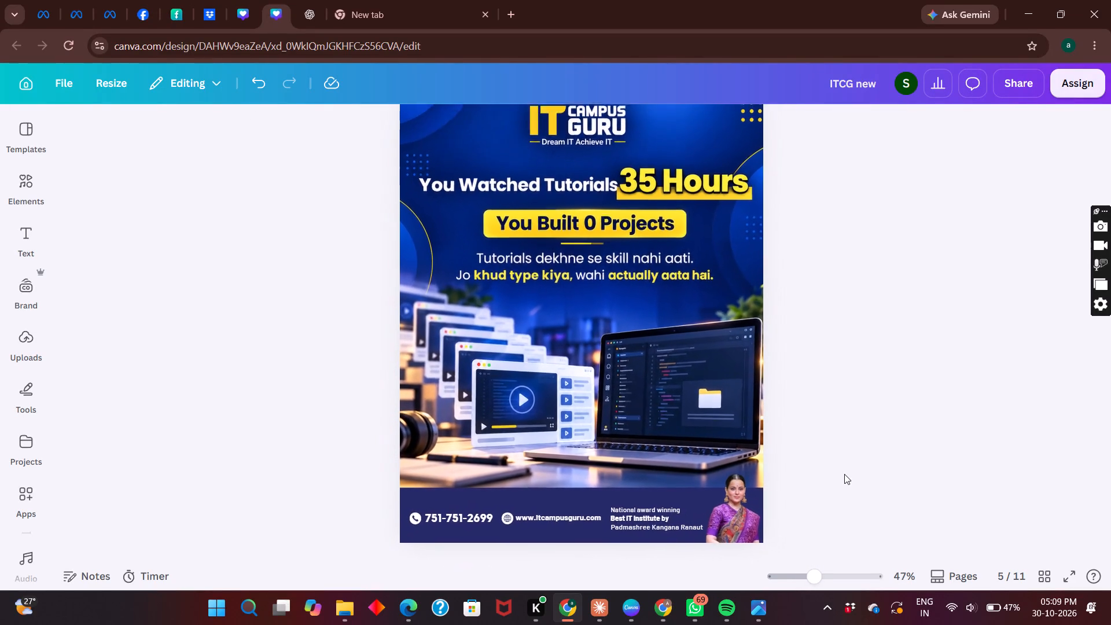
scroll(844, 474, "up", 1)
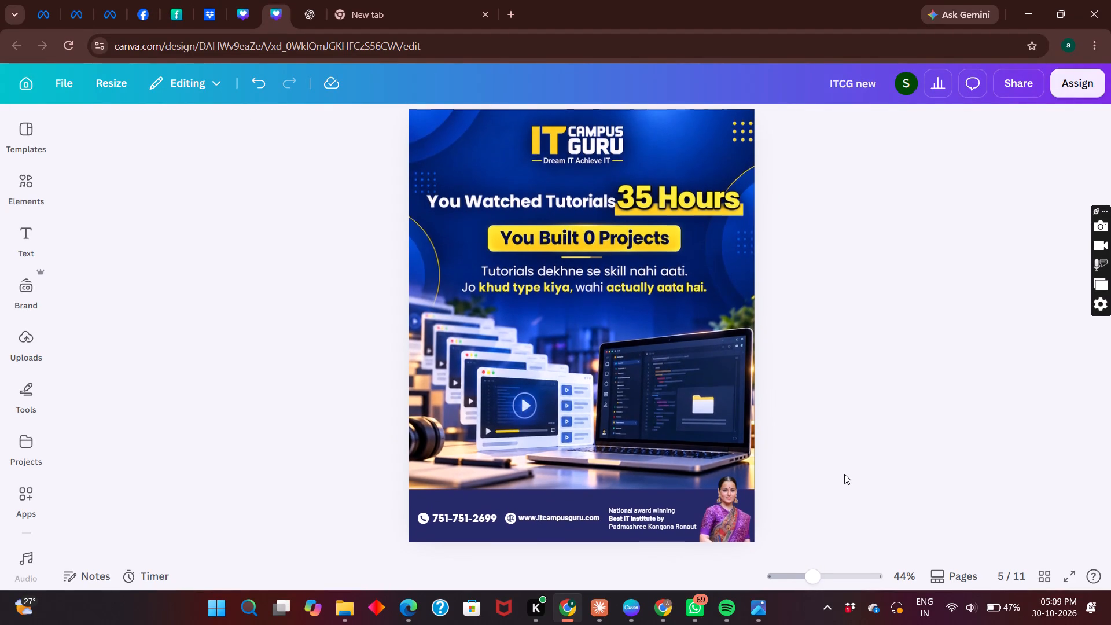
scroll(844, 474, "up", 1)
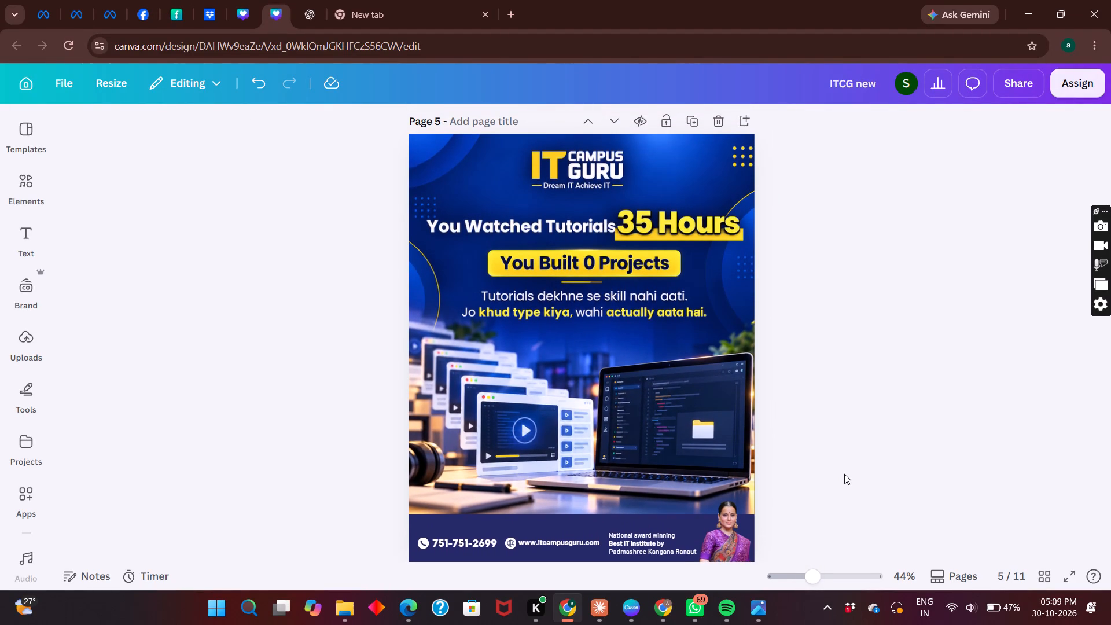
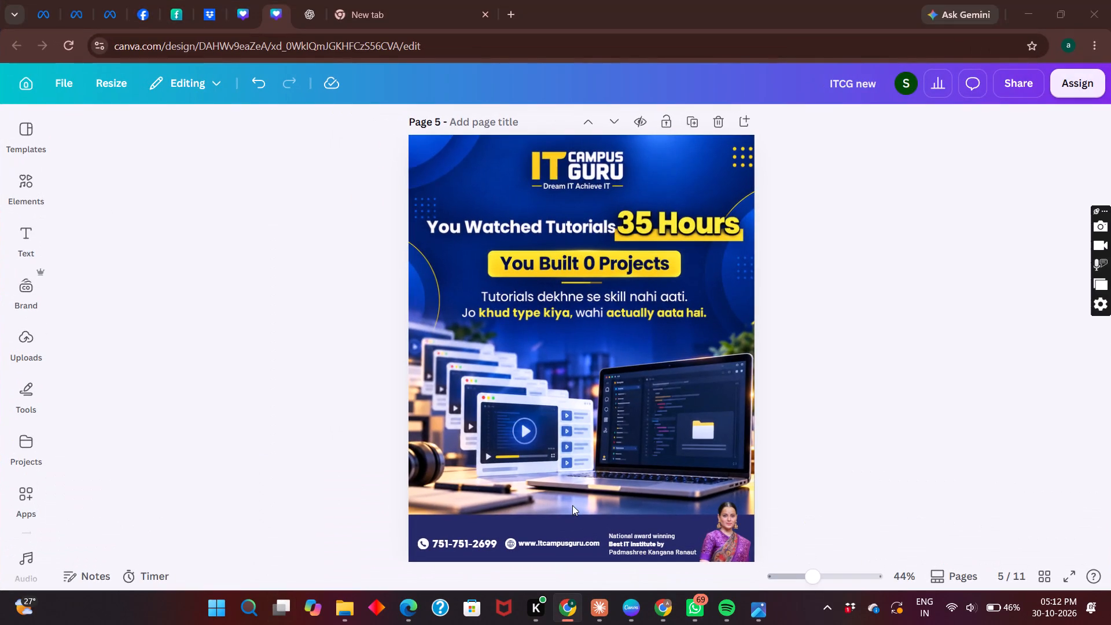
Switch to the Canva desktop app and clear the Story 09 oct 2026 page, deleting the PANAX poster artwork and the contact footer.
double_click(73, 444)
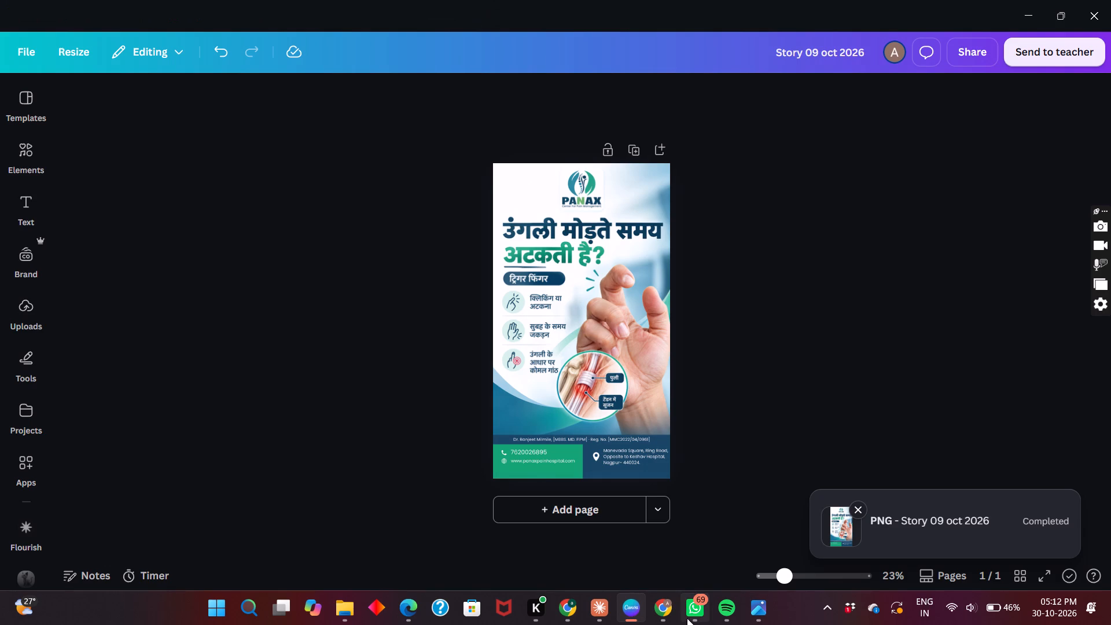
left_click(602, 230)
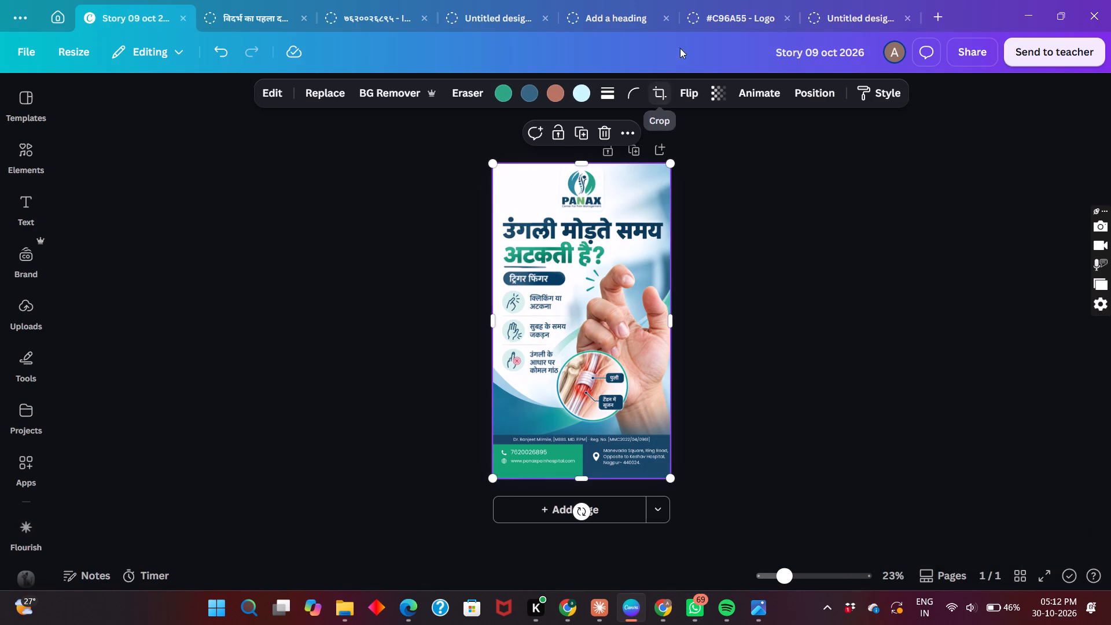
left_click(505, 10)
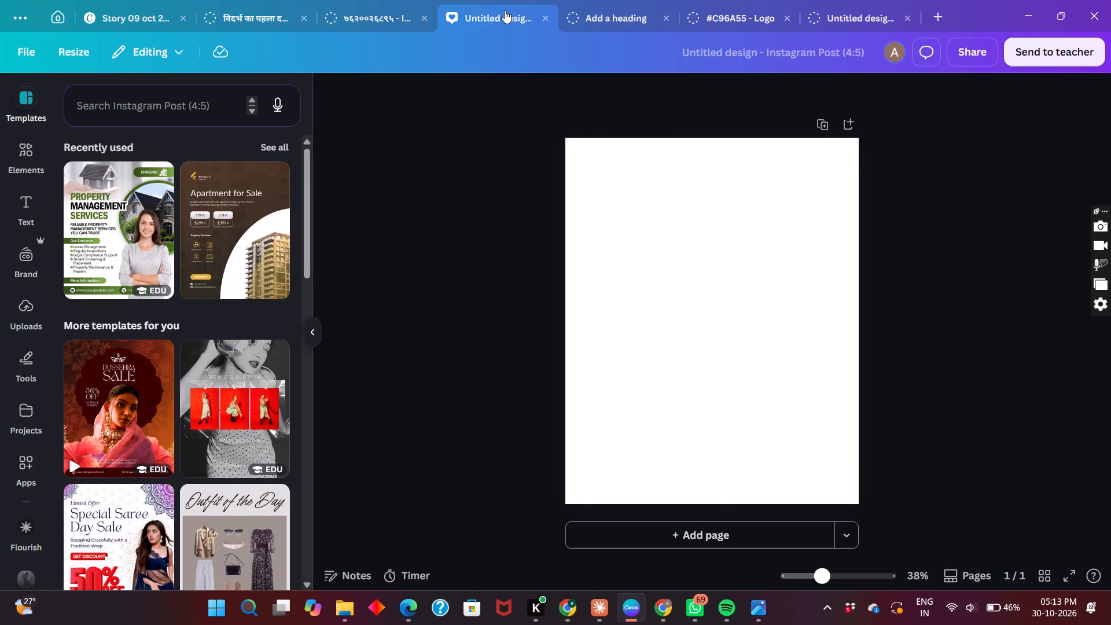
left_click(154, 14)
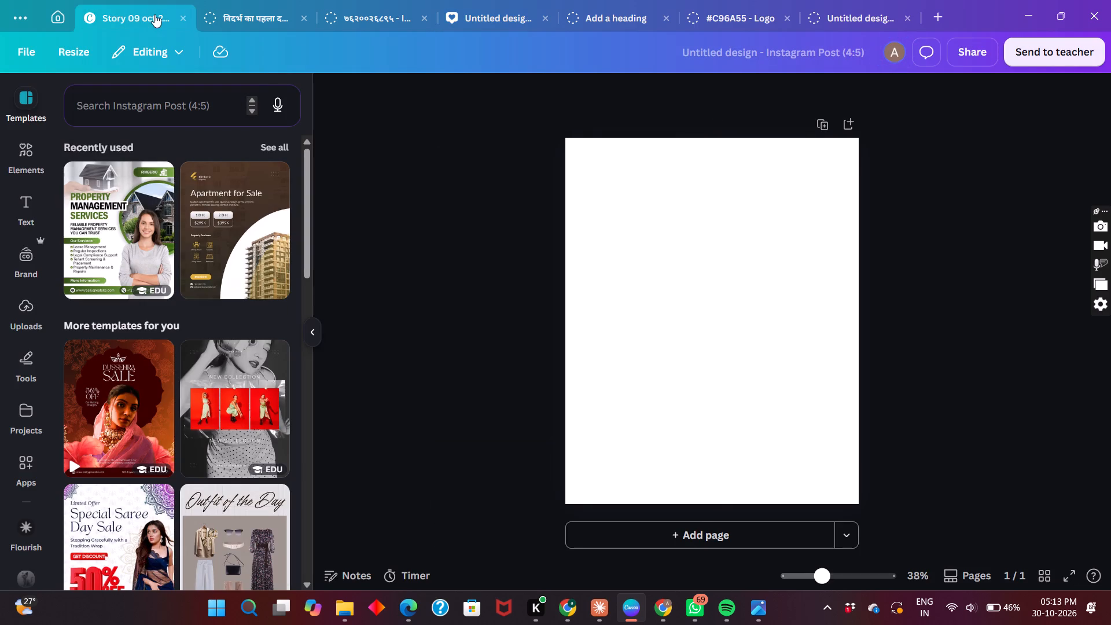
left_click(580, 356)
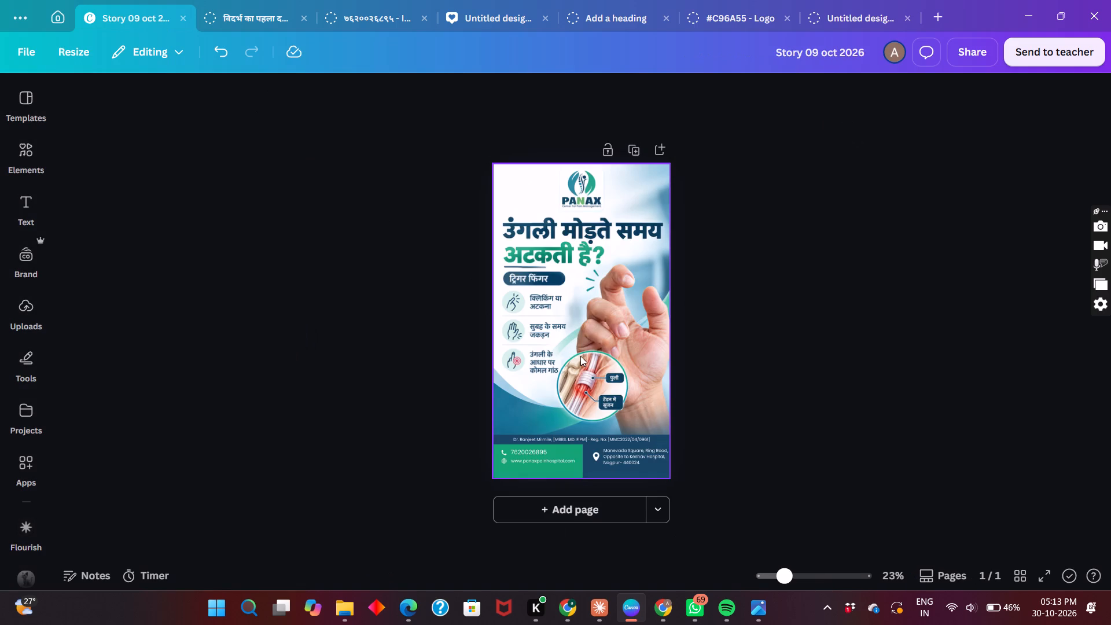
key("BackSpace")
left_click(587, 271)
key("BackSpace")
left_click_drag(433, 130, 785, 580)
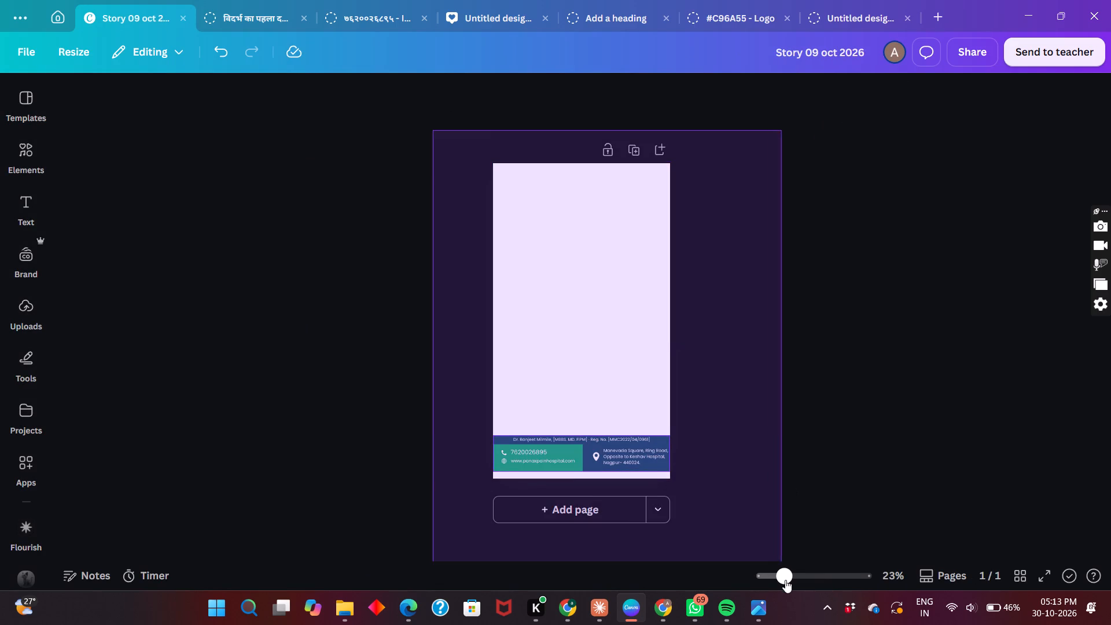
left_click_drag(785, 580, 786, 578)
key("BackSpace")
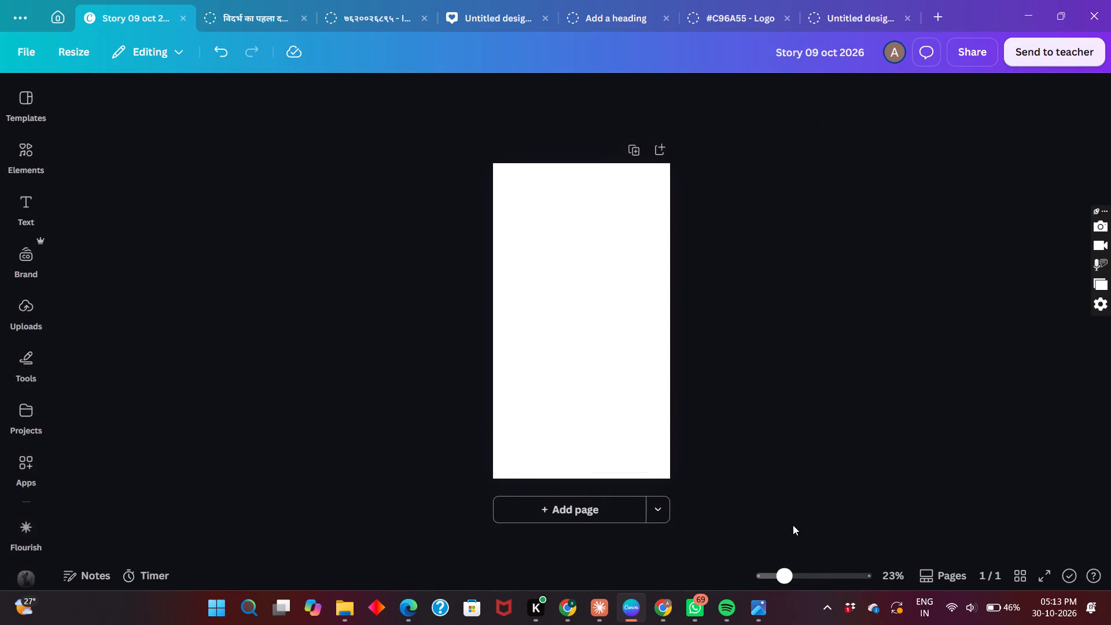
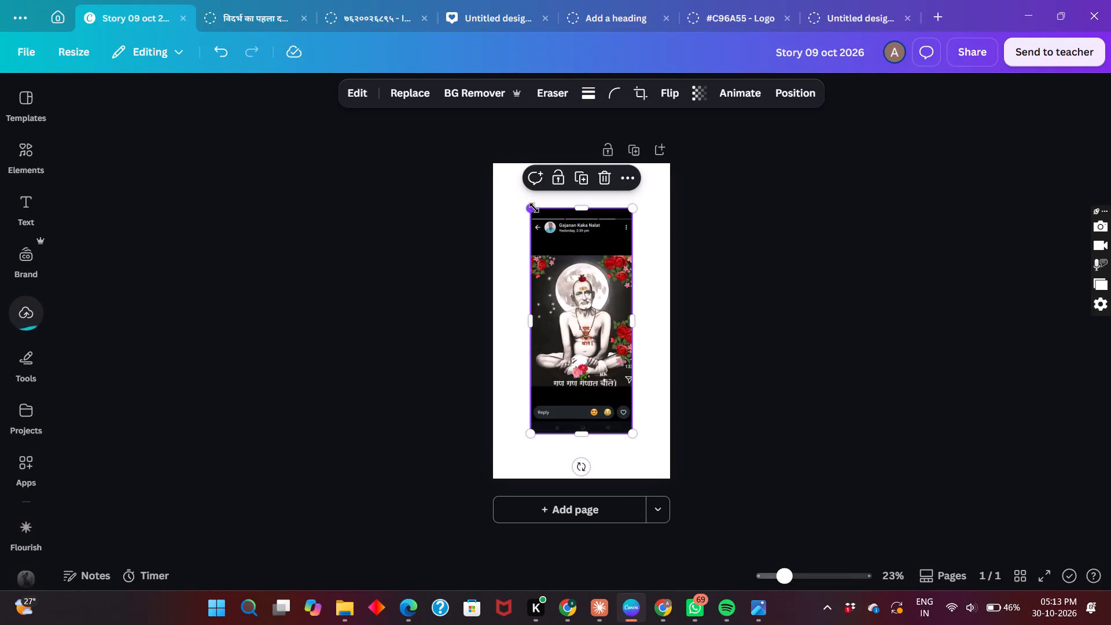
Enlarge the phone screenshot of the seated saint with roses until it spans the full height of the story page.
left_click_drag(534, 208, 500, 170)
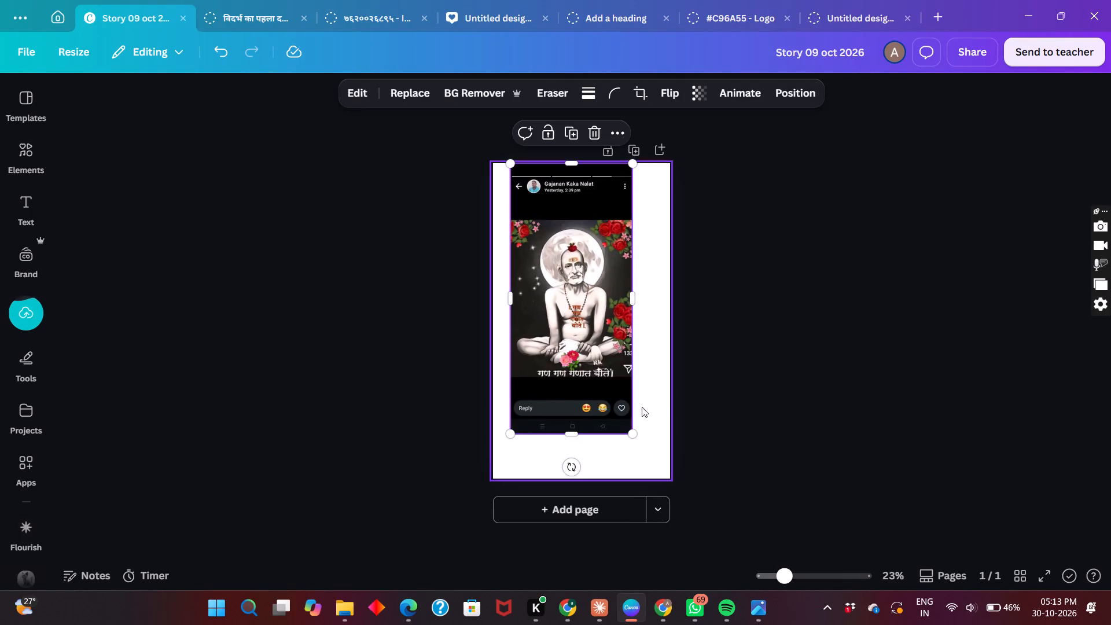
left_click_drag(632, 435, 655, 479)
left_click(720, 478)
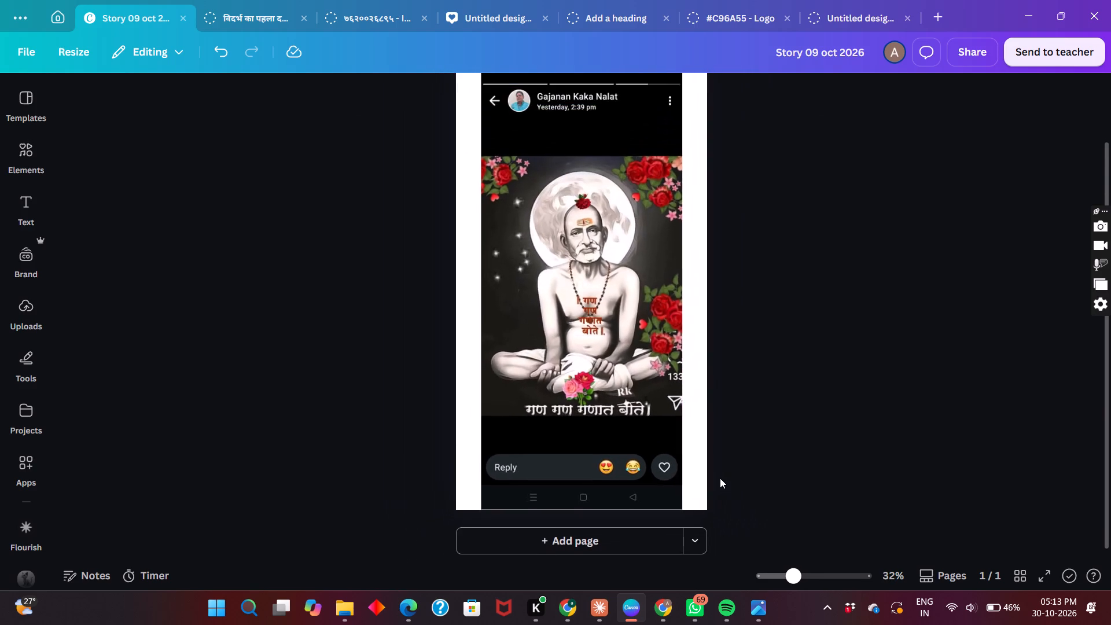
left_click(575, 354)
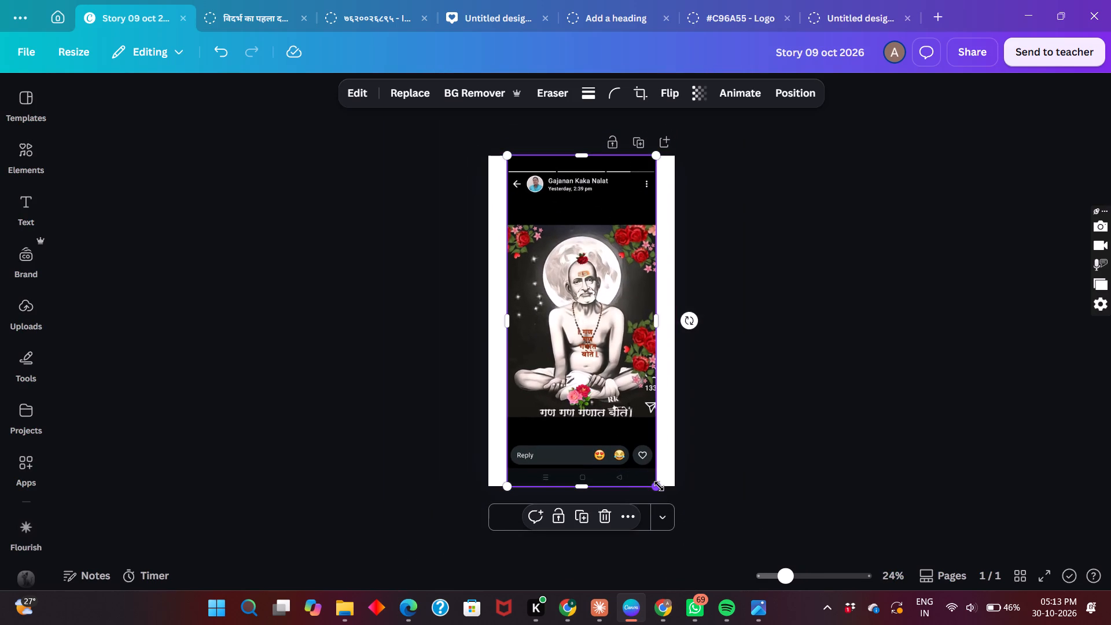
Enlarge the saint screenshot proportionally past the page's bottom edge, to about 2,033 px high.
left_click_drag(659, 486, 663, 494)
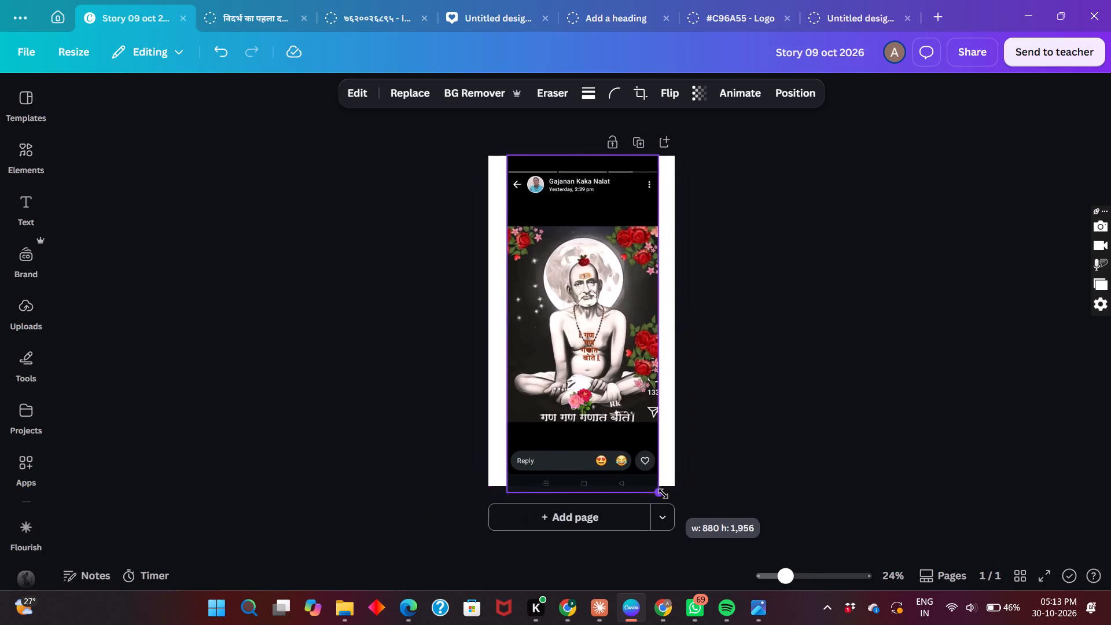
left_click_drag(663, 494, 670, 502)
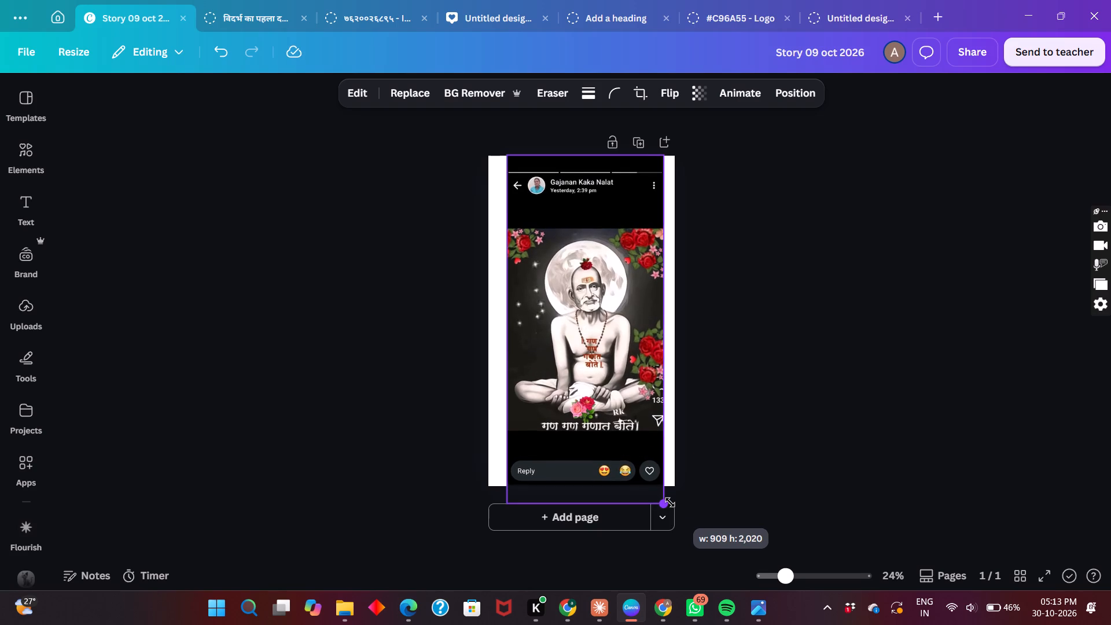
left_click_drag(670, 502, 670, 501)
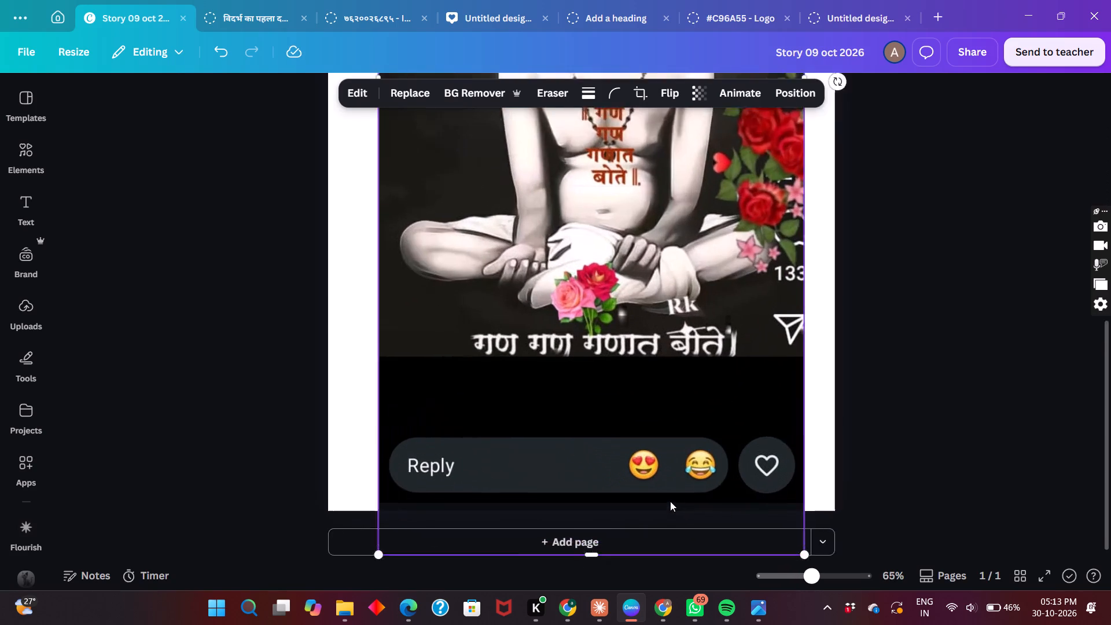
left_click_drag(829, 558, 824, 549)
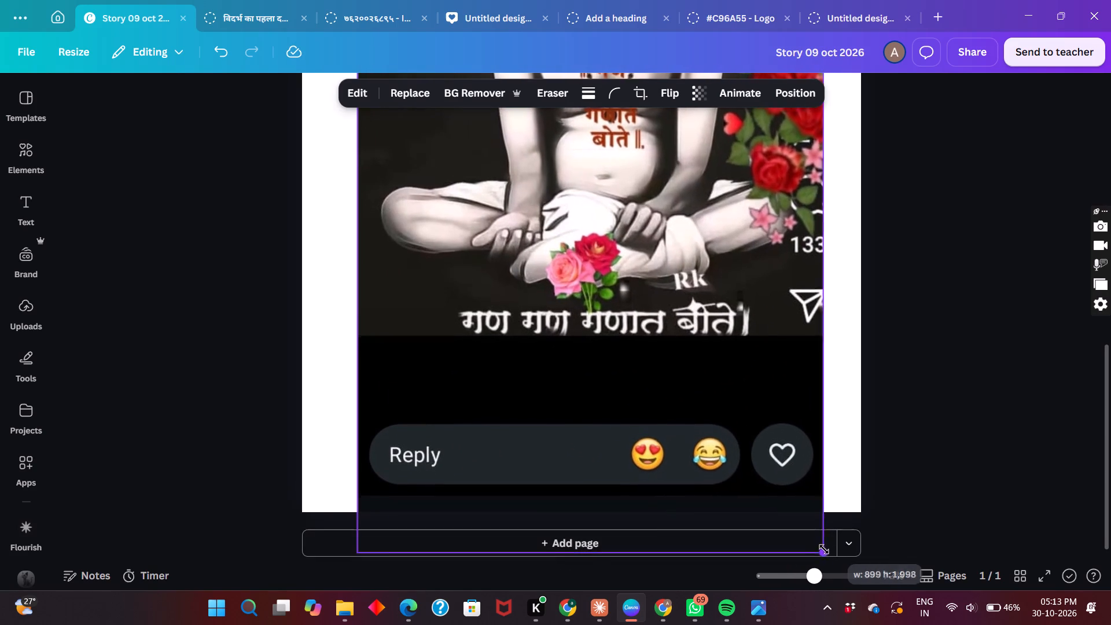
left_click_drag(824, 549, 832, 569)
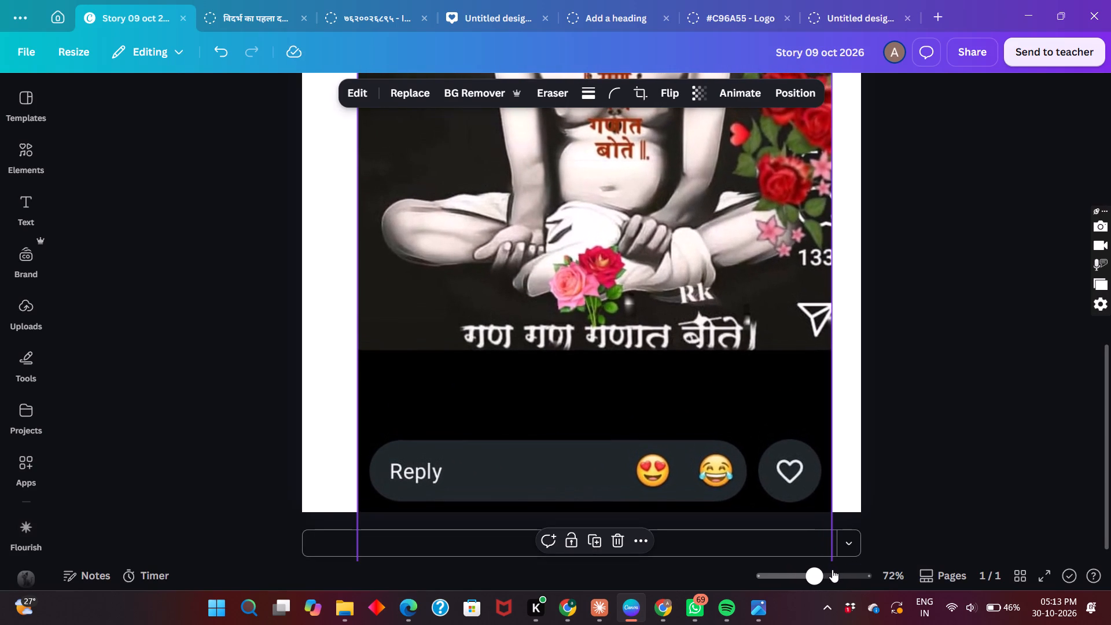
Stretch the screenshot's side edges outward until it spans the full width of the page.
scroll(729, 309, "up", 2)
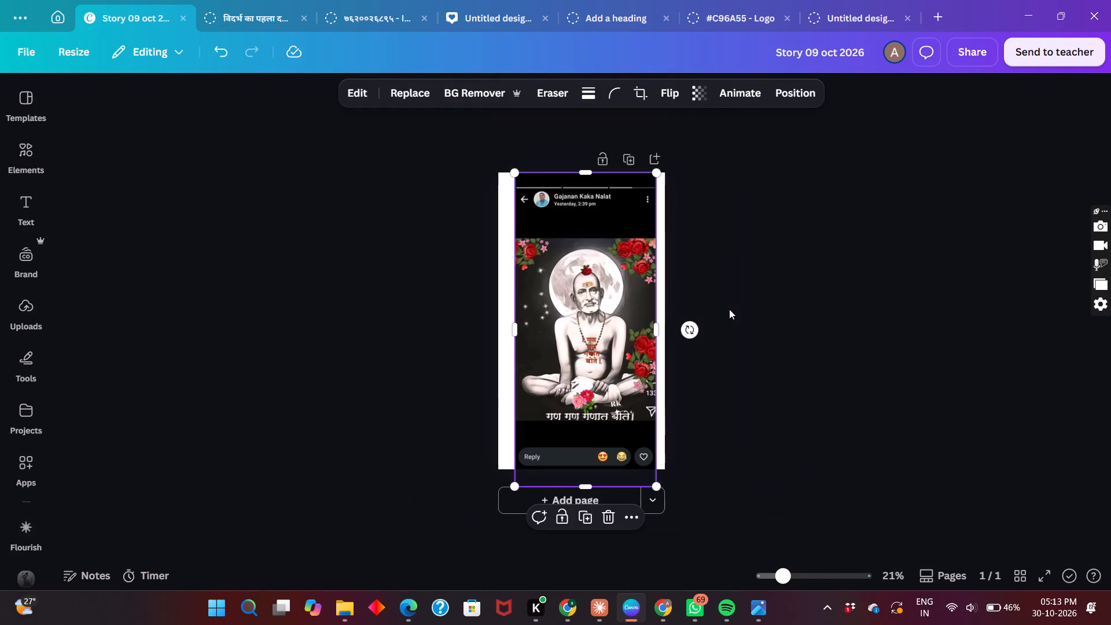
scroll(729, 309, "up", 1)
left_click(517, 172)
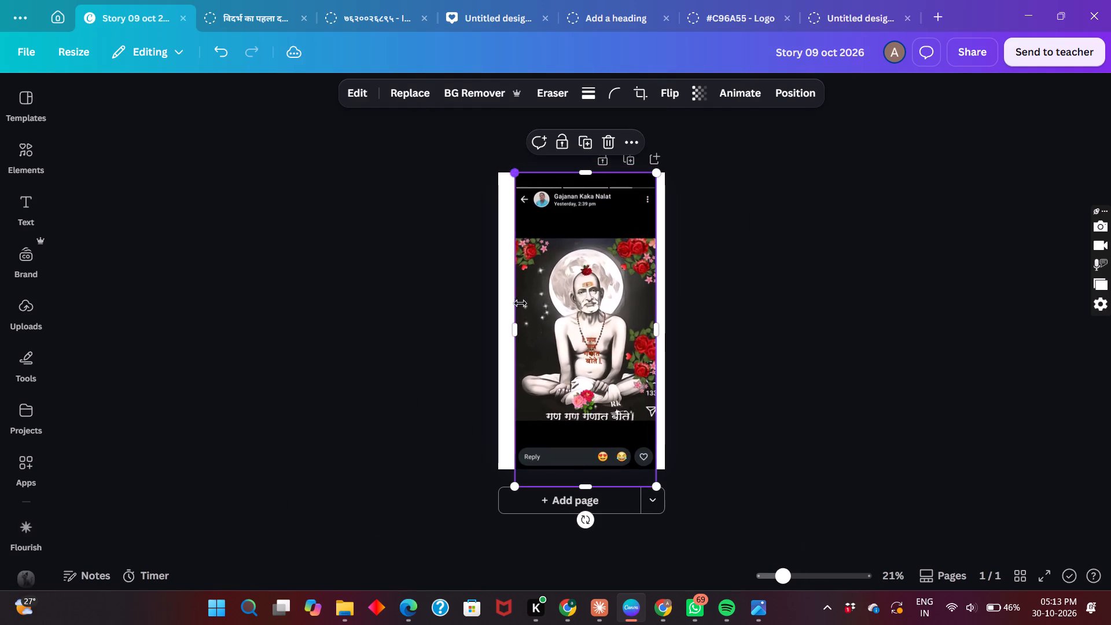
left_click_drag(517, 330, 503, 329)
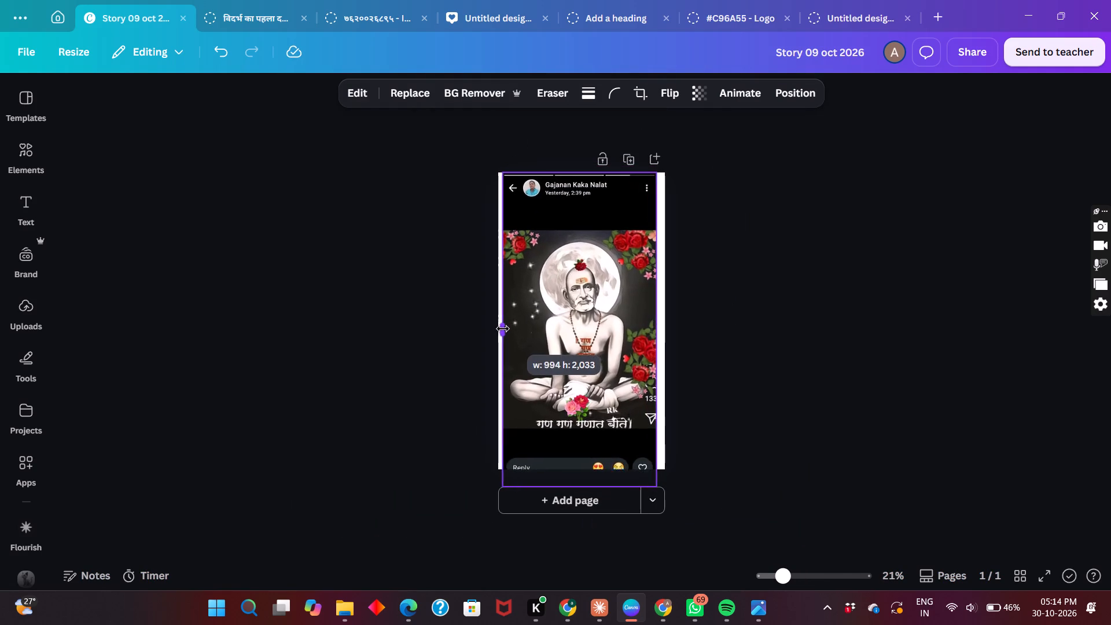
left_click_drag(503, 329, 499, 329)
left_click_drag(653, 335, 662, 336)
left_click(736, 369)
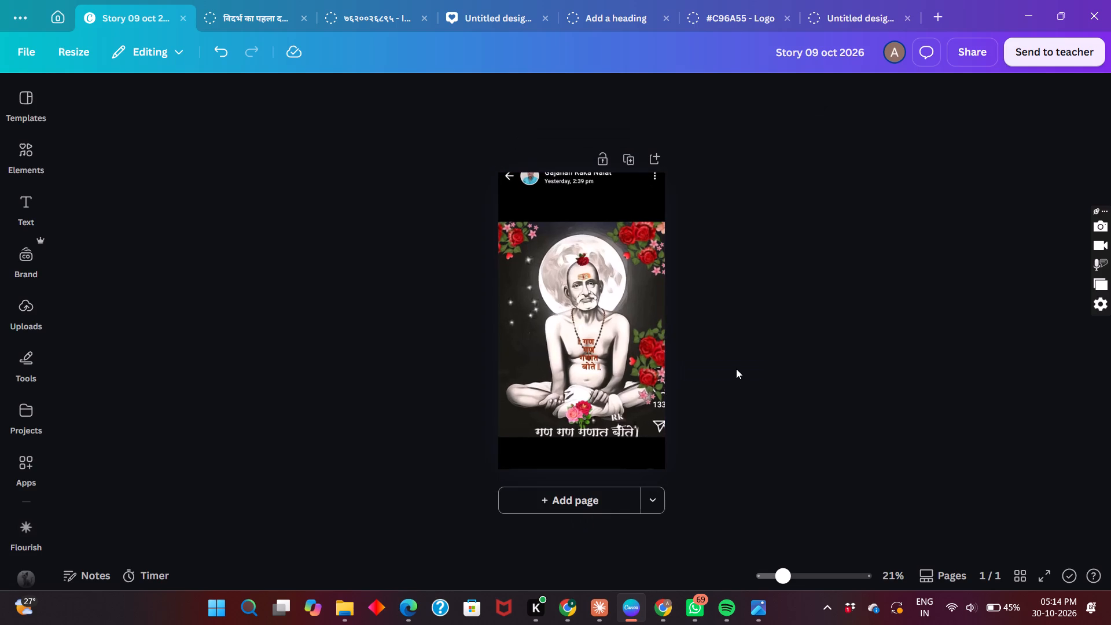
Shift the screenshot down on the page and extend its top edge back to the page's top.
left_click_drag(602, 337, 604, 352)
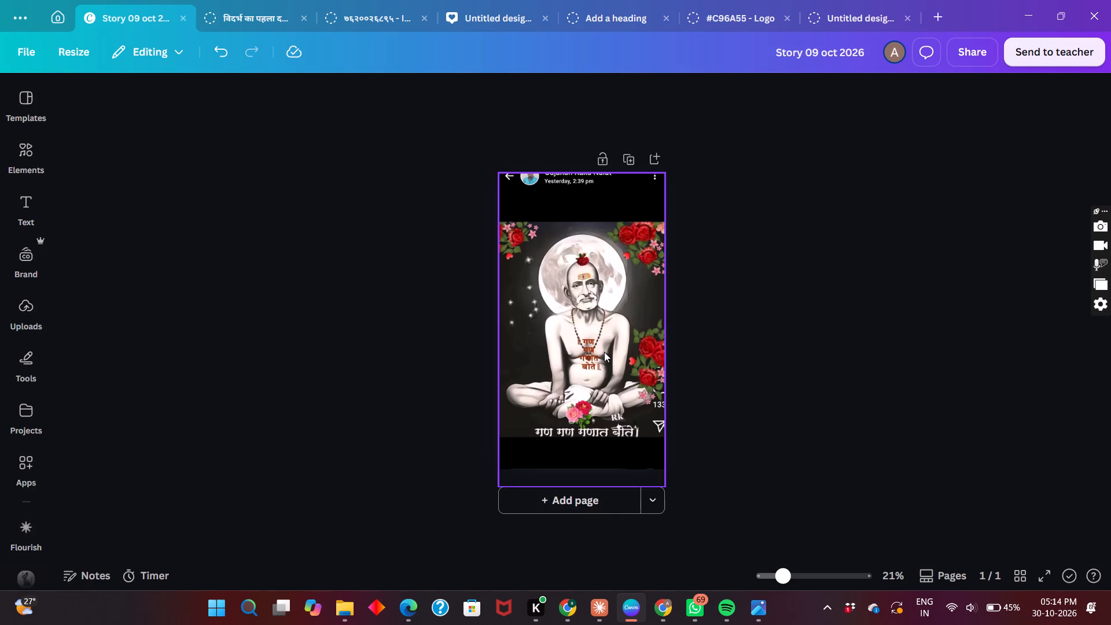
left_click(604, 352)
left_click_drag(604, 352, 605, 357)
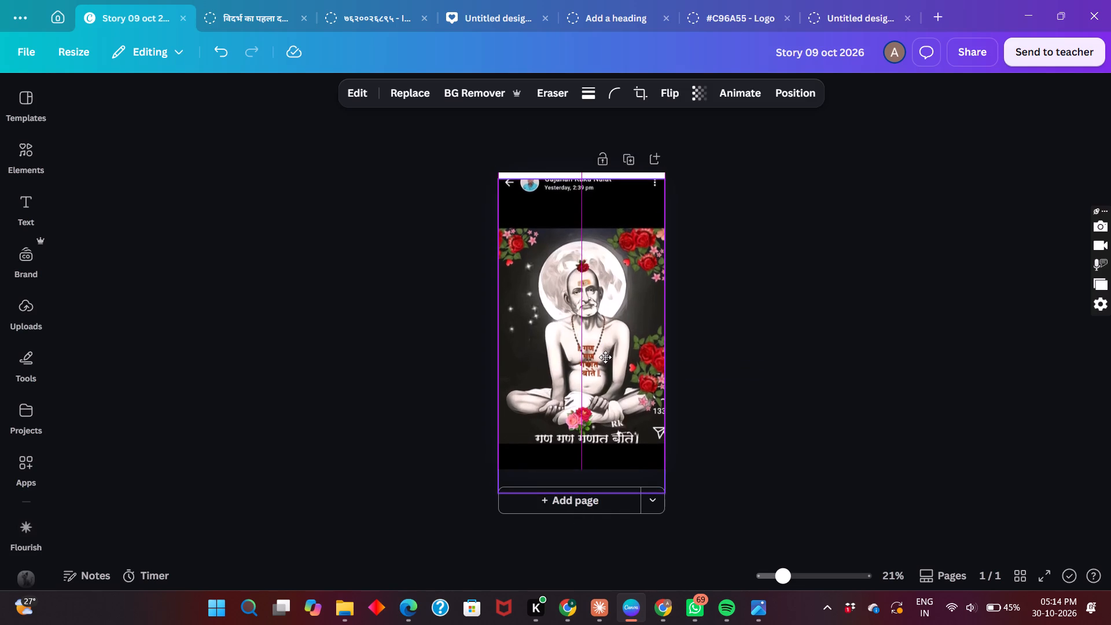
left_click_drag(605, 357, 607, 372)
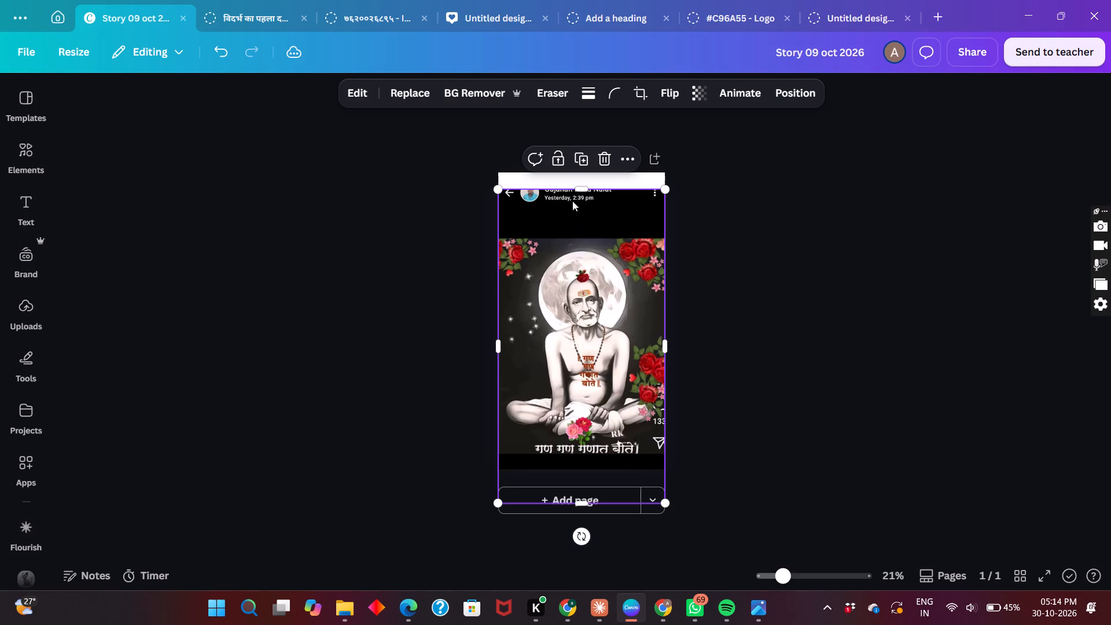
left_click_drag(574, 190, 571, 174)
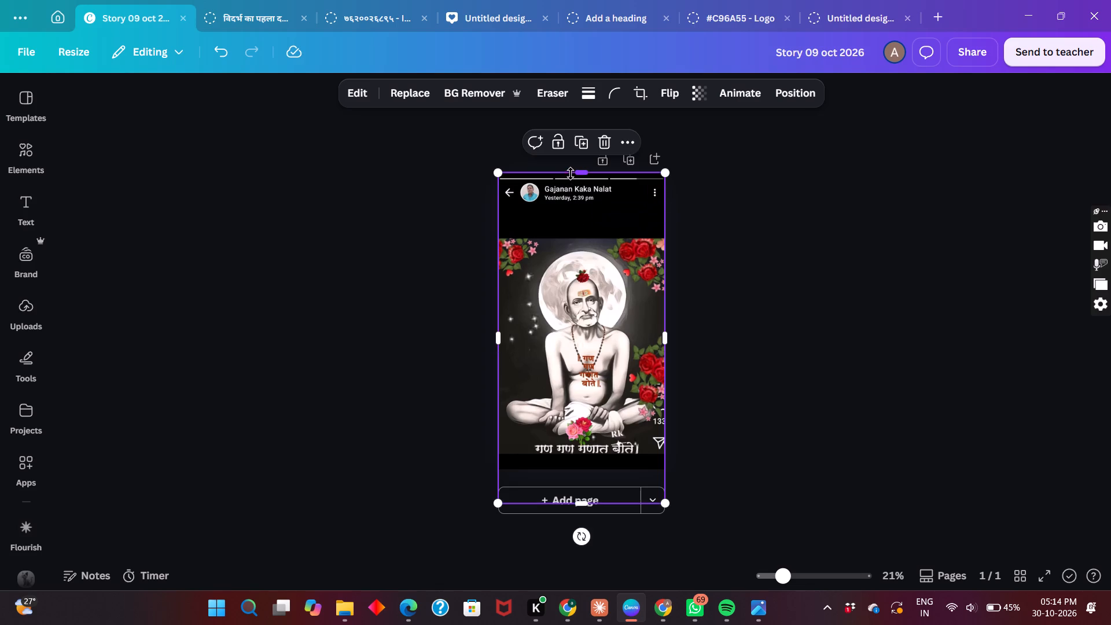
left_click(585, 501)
Delete the saint screenshot from the page.
left_click(594, 340)
key("BackSpace")
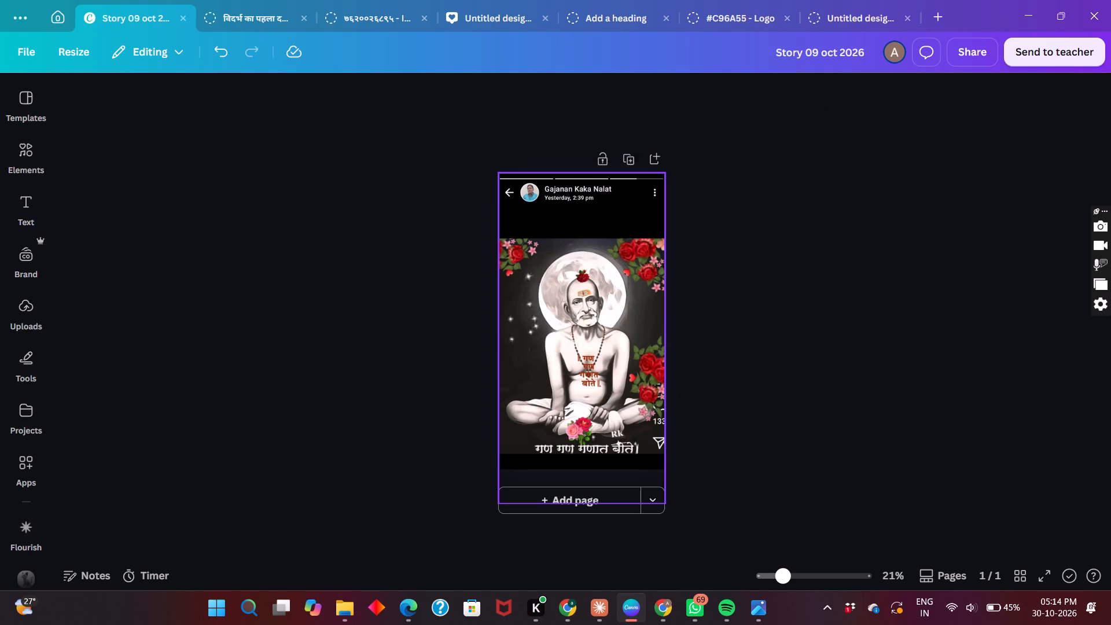
left_click(594, 340)
key("BackSpace")
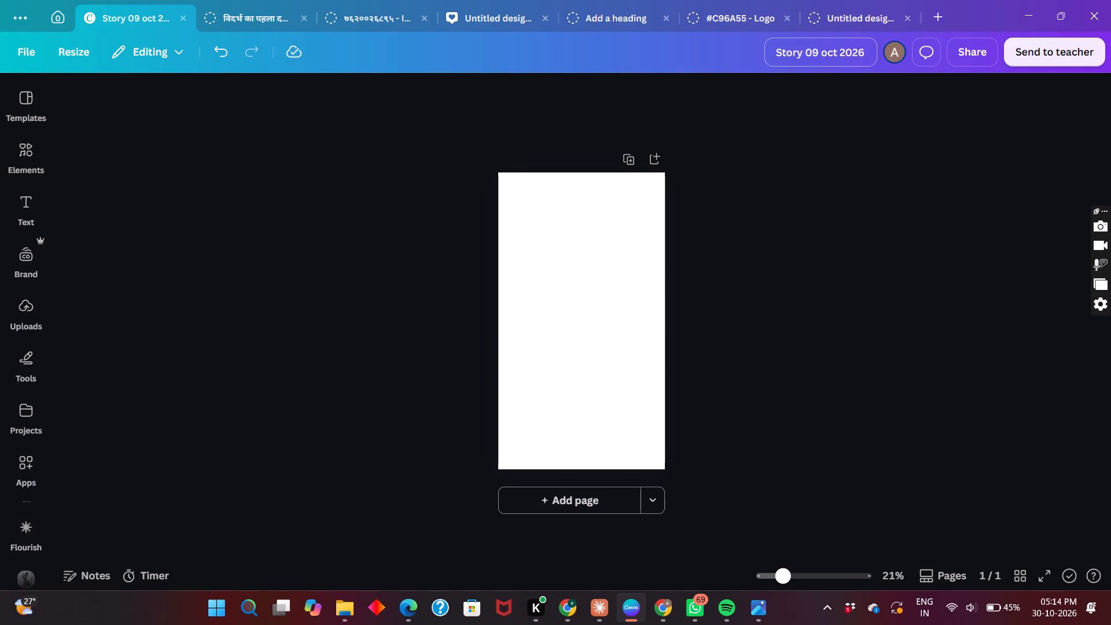
Create a new custom-size design 1080 px wide and 1920 px high.
left_click(941, 17)
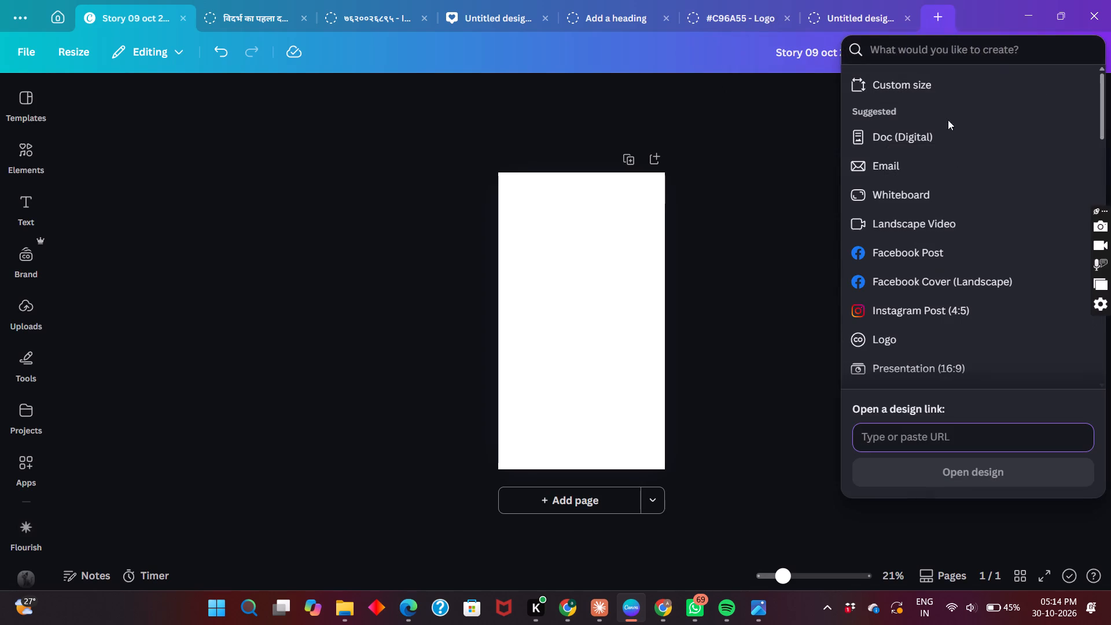
left_click(875, 79)
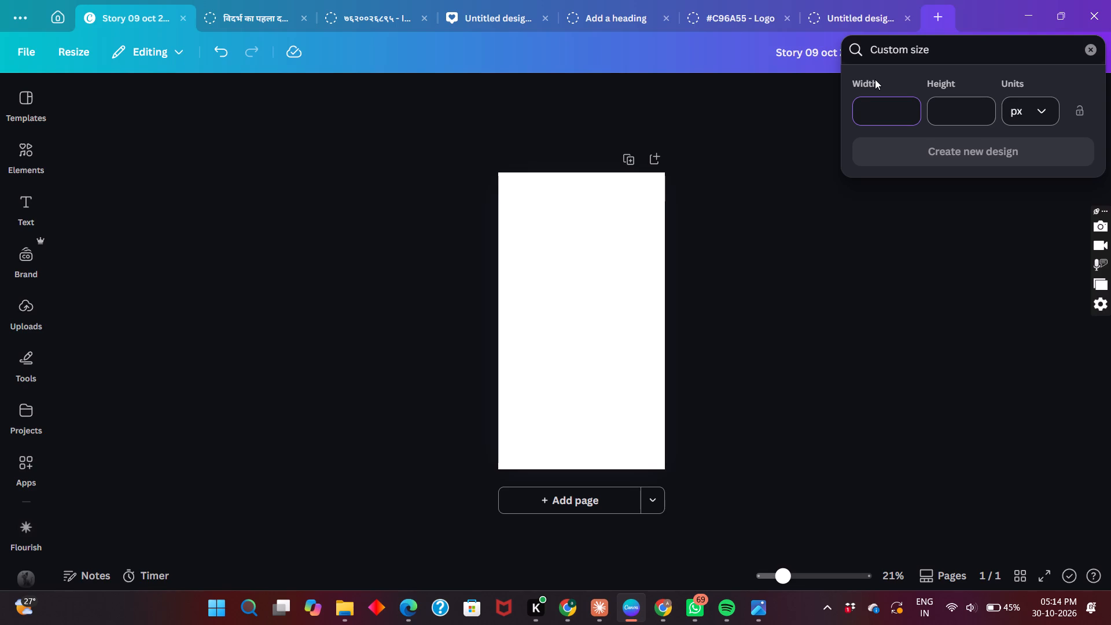
type("1080")
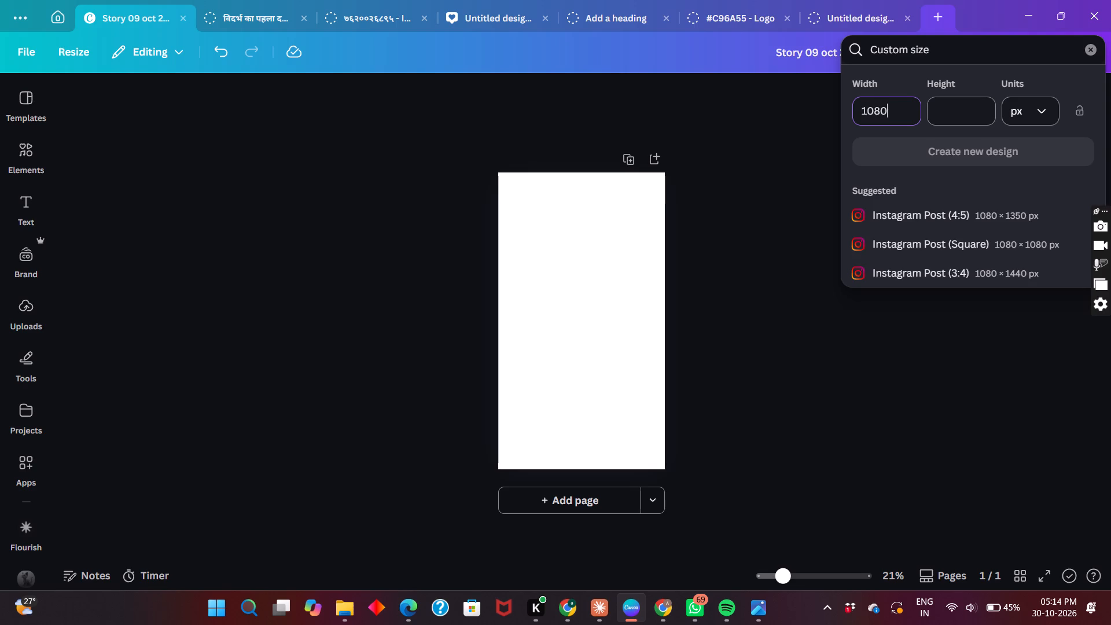
left_click(954, 109)
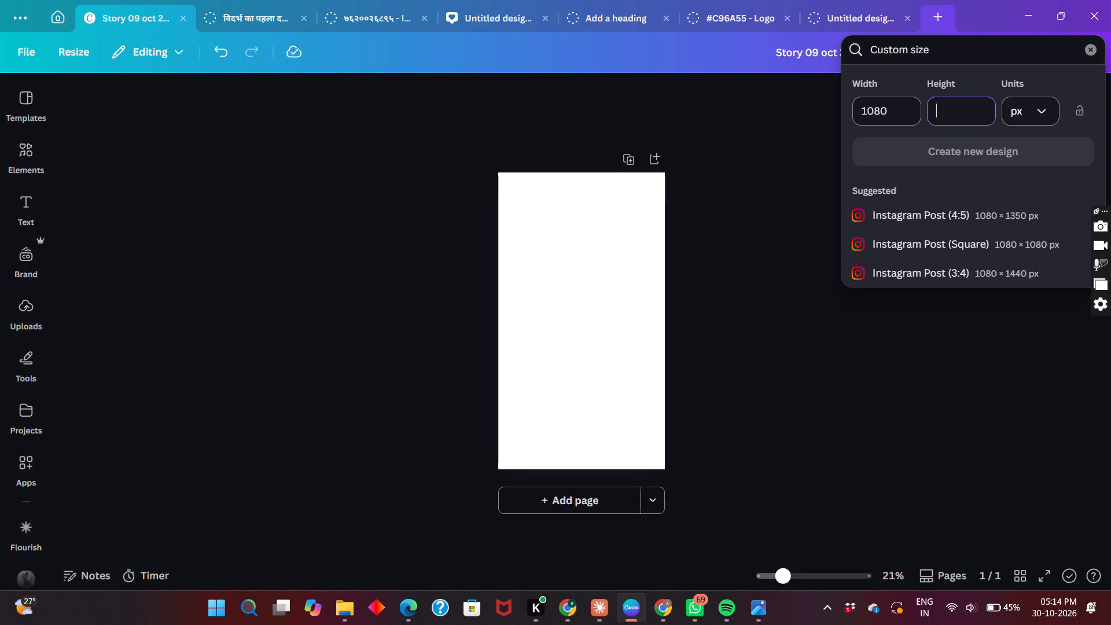
type("1920")
left_click(954, 144)
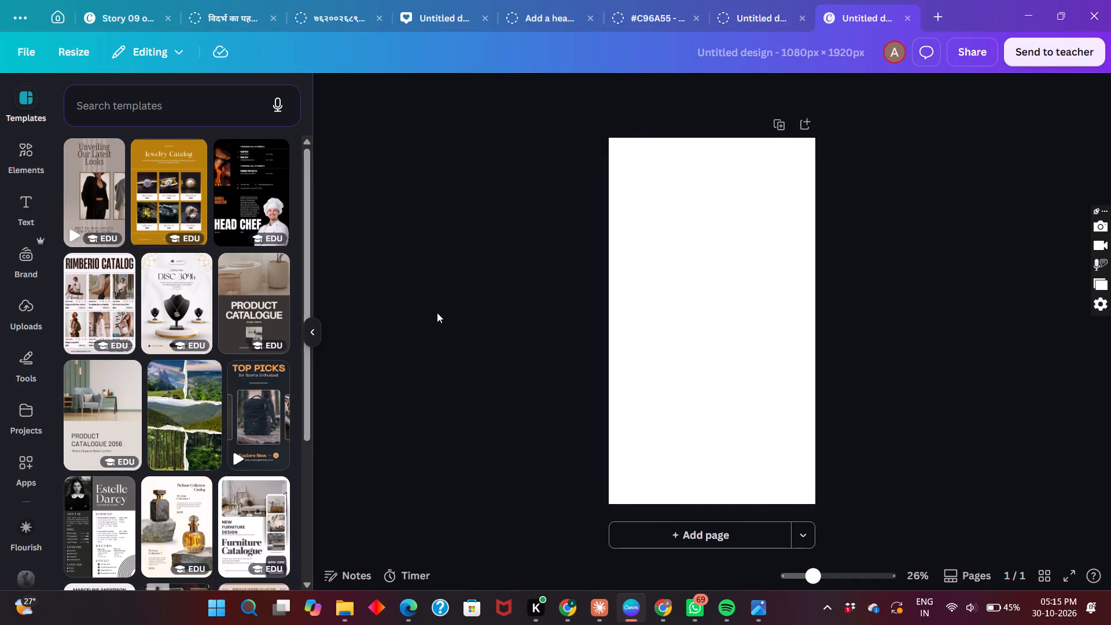
Place the uploaded saint screenshot on the blank page.
left_click(12, 308)
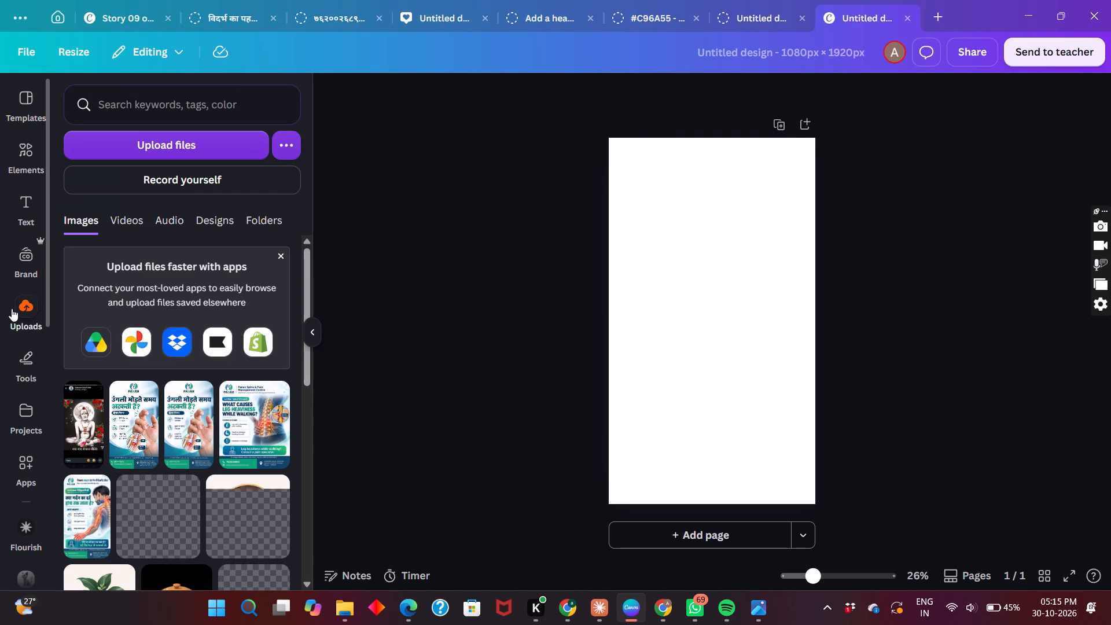
left_click(79, 427)
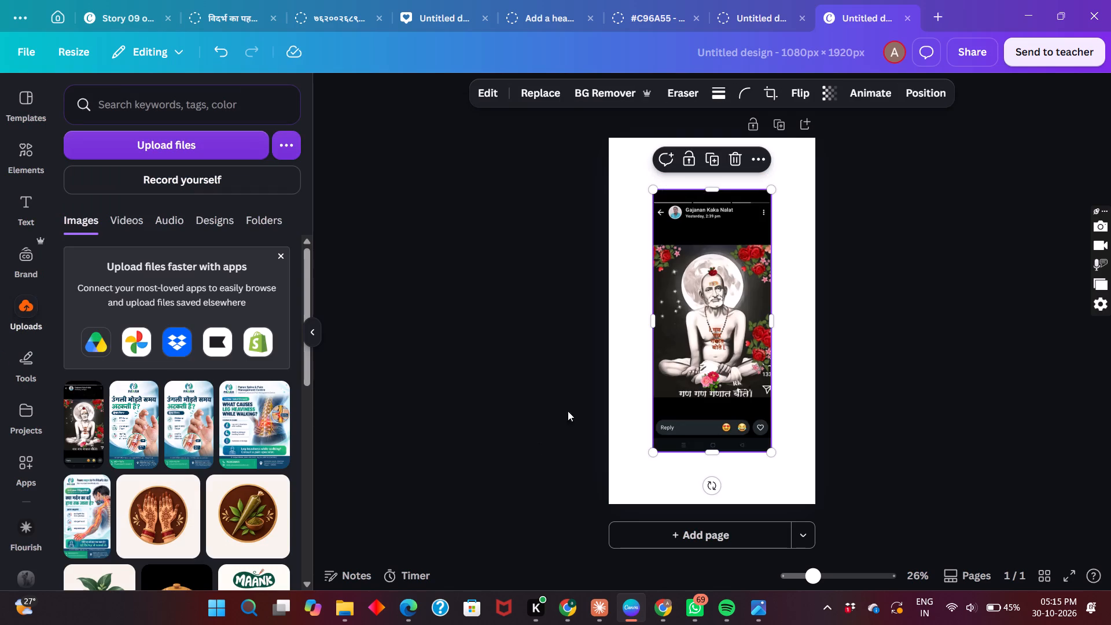
Align the screenshot to the page's top-left corner and enlarge it proportionally to about 910 px wide, past the bottom edge.
left_click_drag(652, 187, 598, 148)
left_click_drag(702, 229, 679, 229)
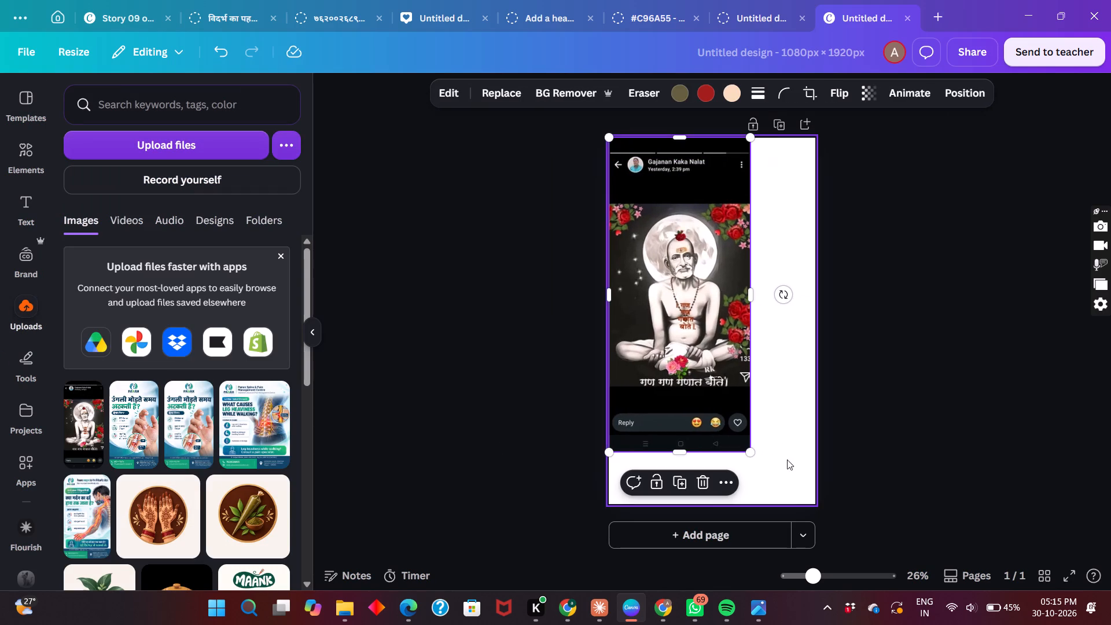
left_click_drag(755, 455, 785, 502)
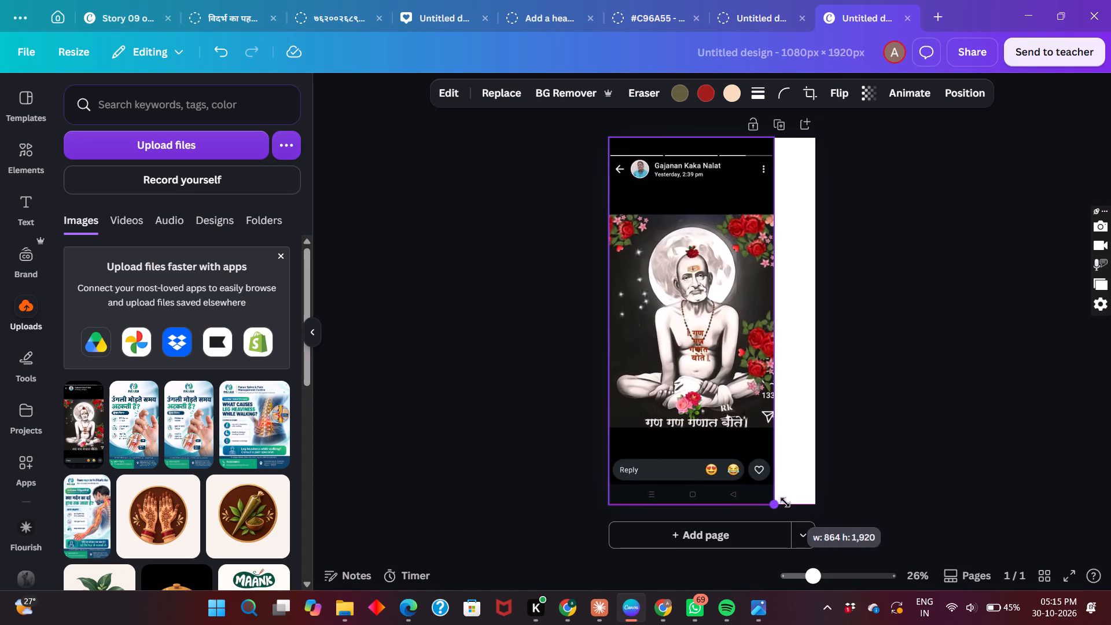
left_click_drag(785, 502, 796, 522)
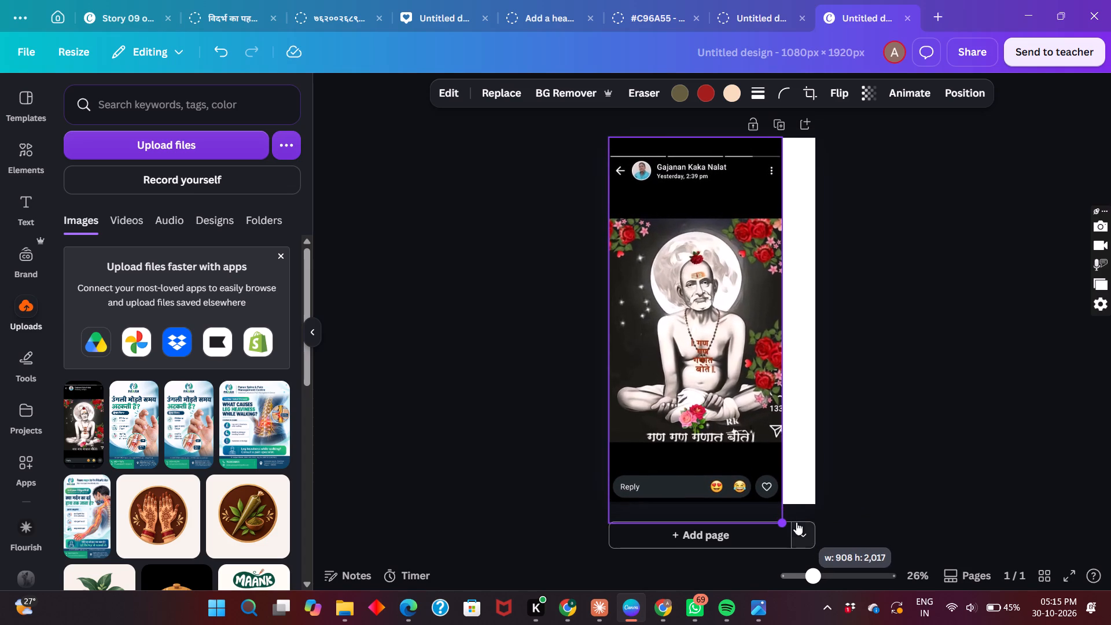
left_click_drag(796, 522, 797, 523)
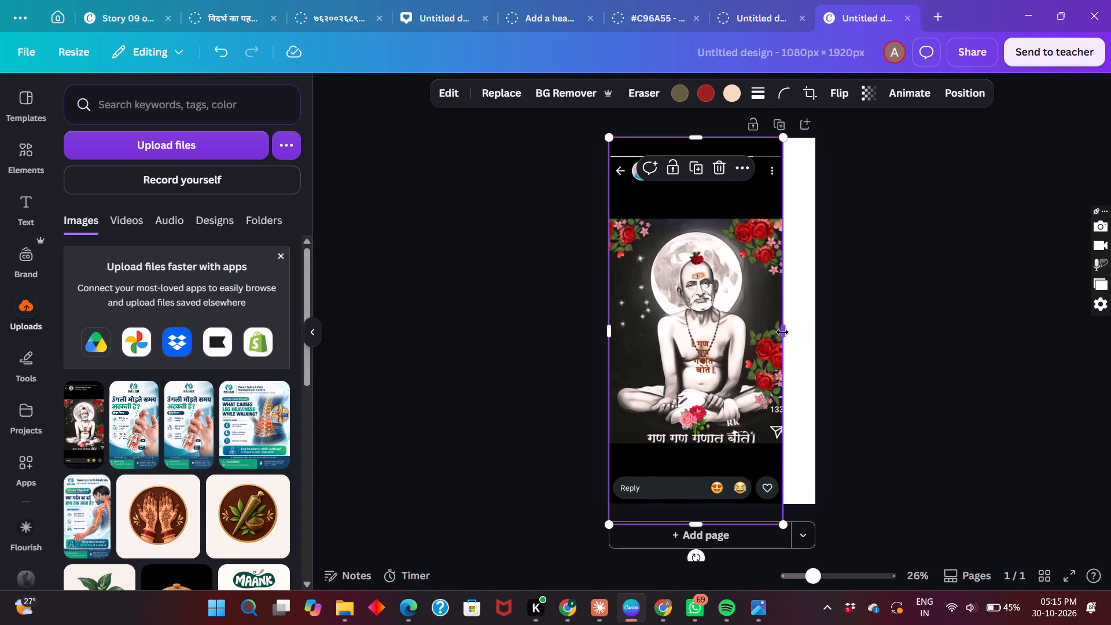
Move the screenshot slightly down and widen it to the page's right edge so it spans the full width.
left_click_drag(782, 332, 792, 337)
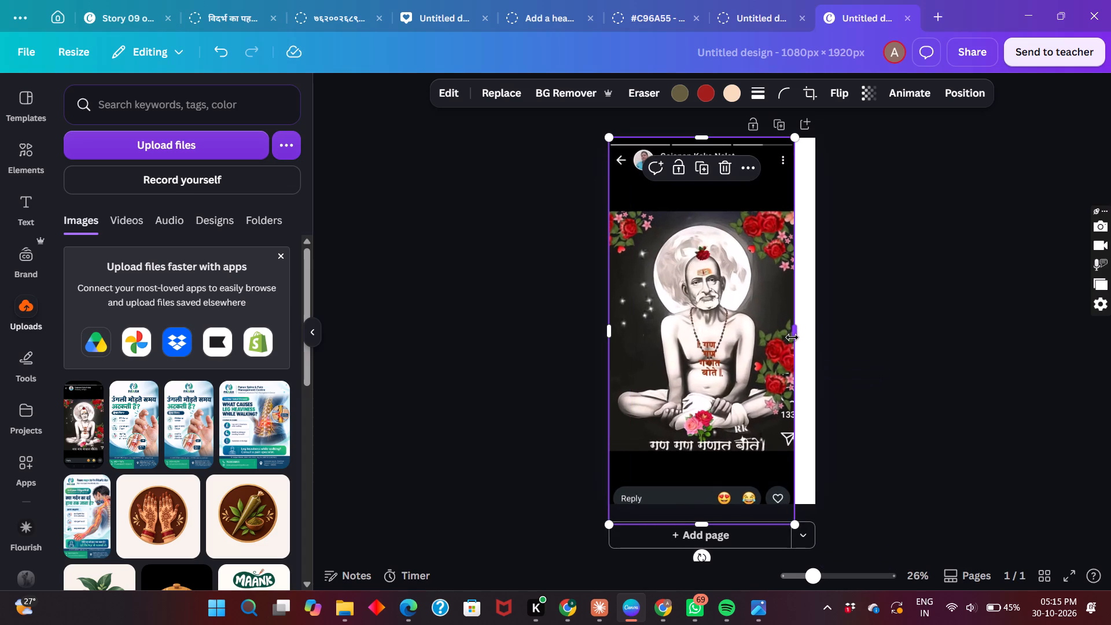
left_click_drag(759, 345, 758, 359)
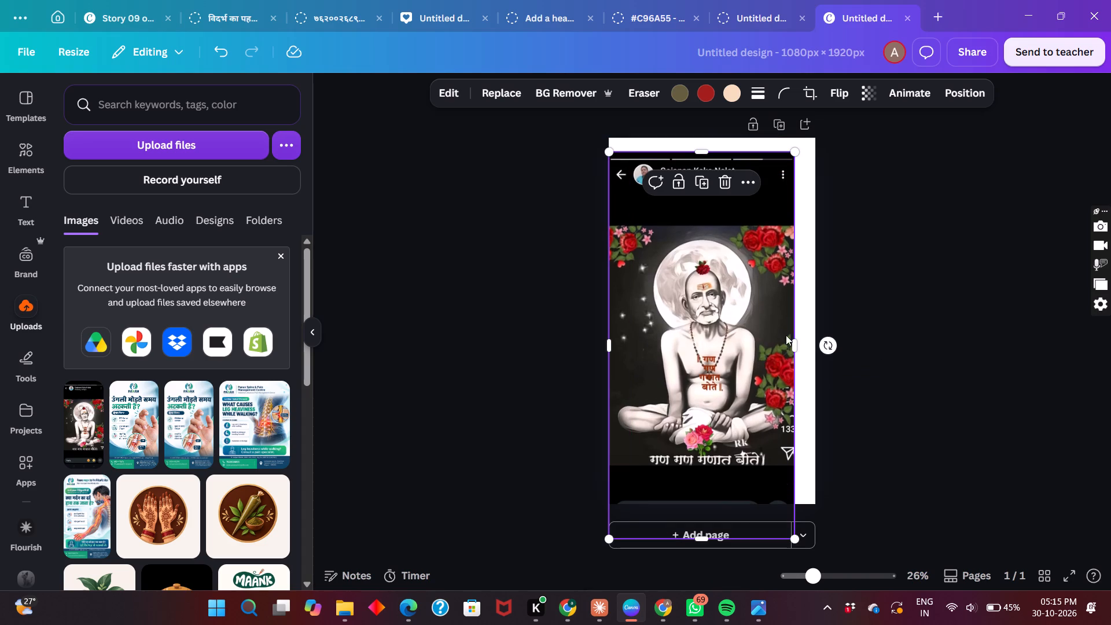
left_click_drag(792, 343, 814, 350)
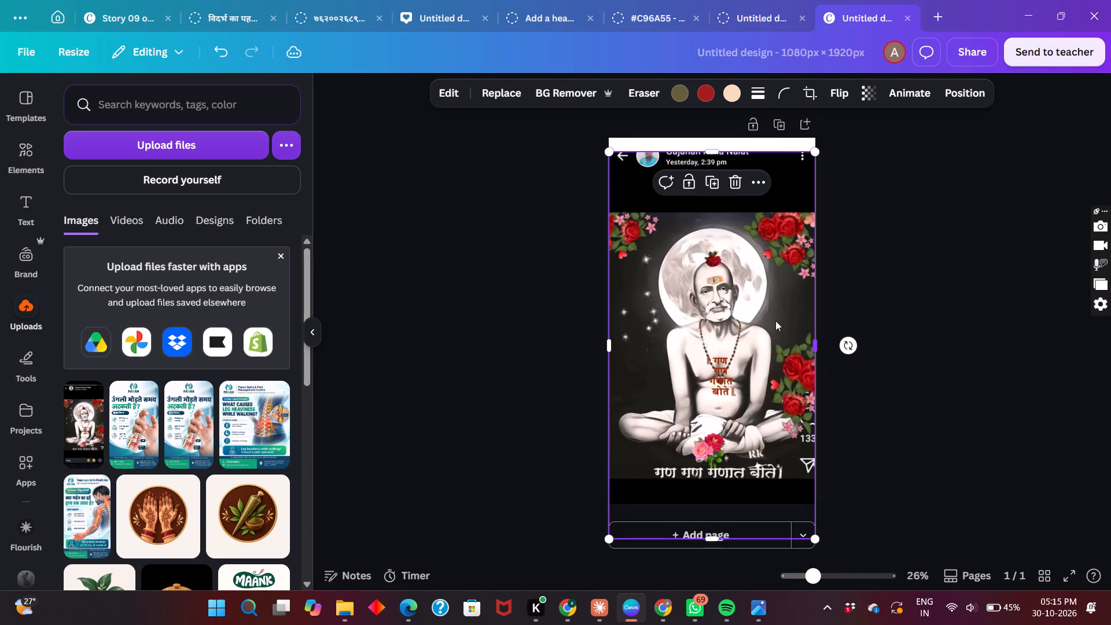
Shift the screenshot slightly down and extend its top edge to cover the white strip at the page's top.
left_click(712, 146)
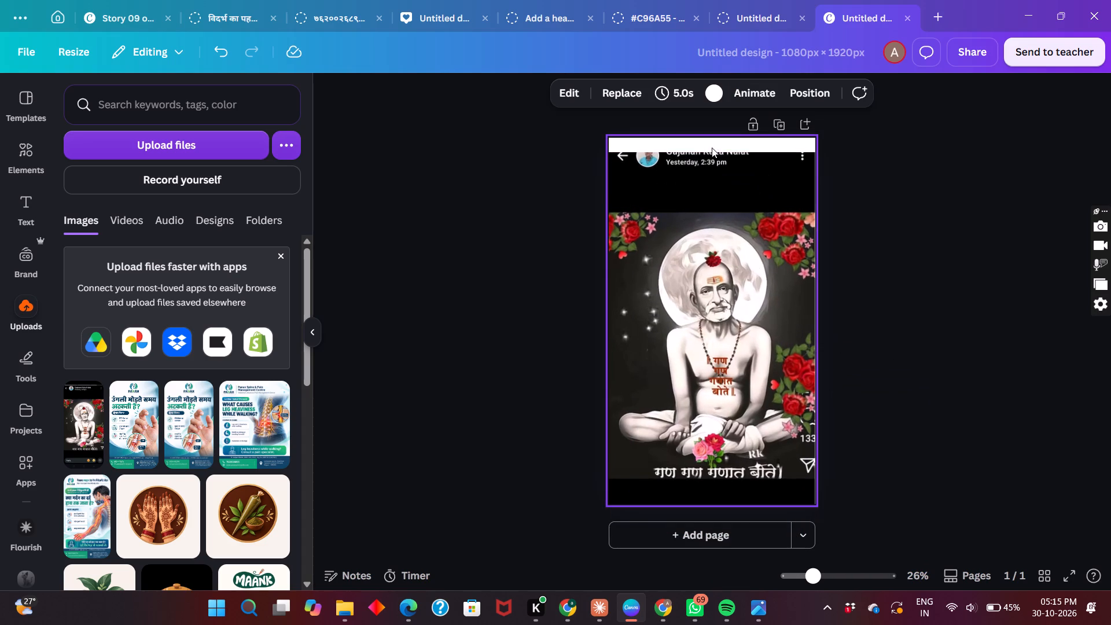
left_click(711, 160)
left_click_drag(712, 150, 713, 136)
left_click_drag(711, 186, 712, 194)
left_click_drag(712, 144, 712, 136)
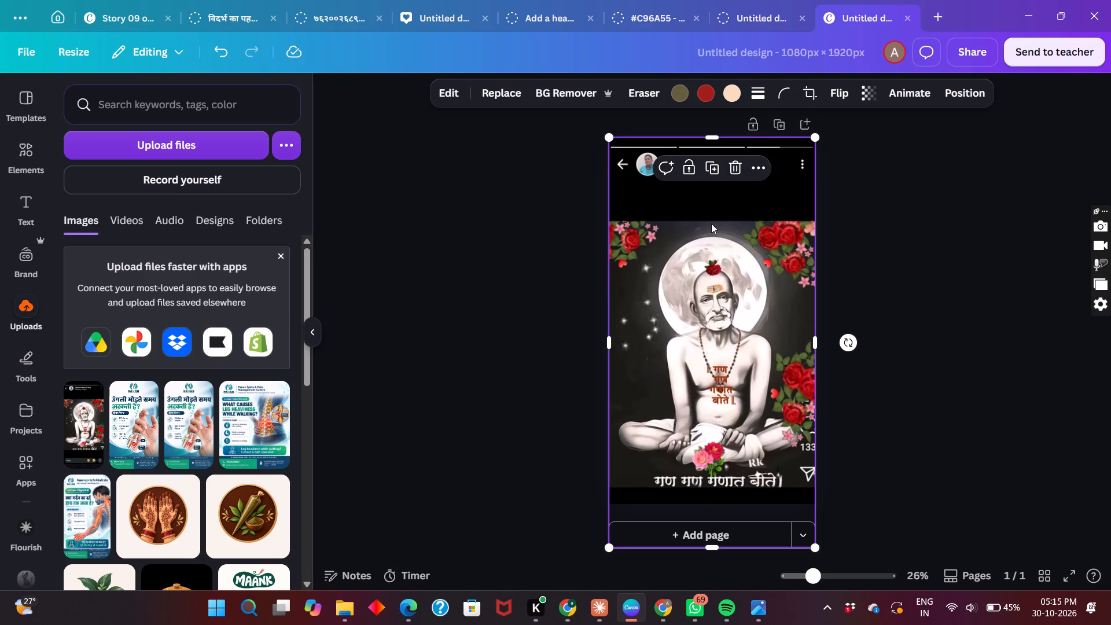
Extend the screenshot's right side slightly past the page's right edge.
left_click(976, 233)
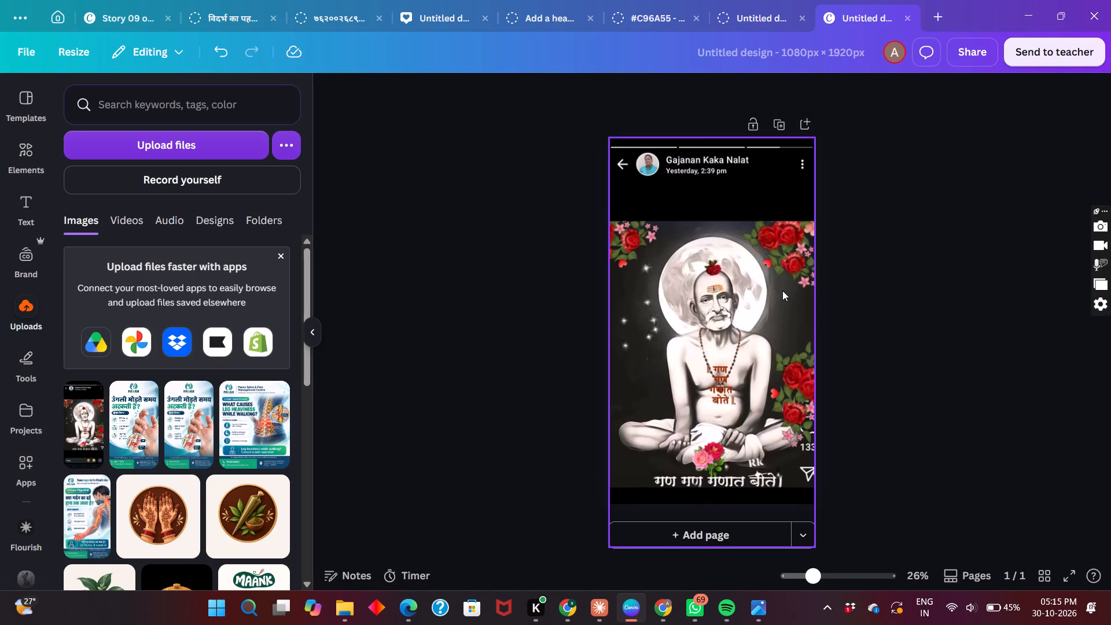
left_click(782, 291)
double_click(782, 291)
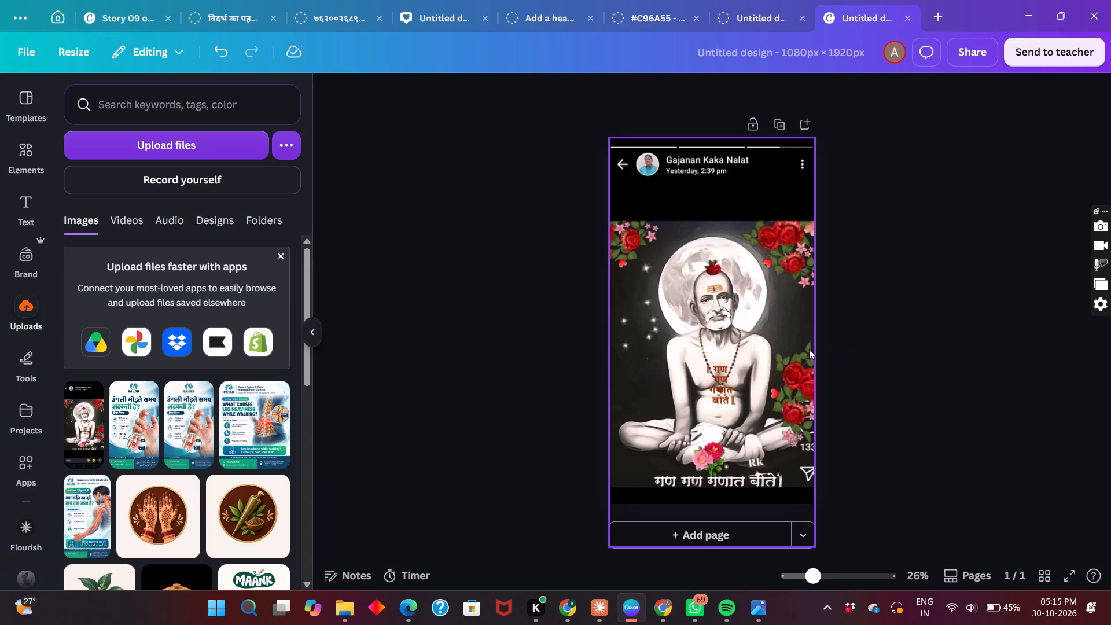
left_click(809, 349)
left_click_drag(815, 339, 820, 339)
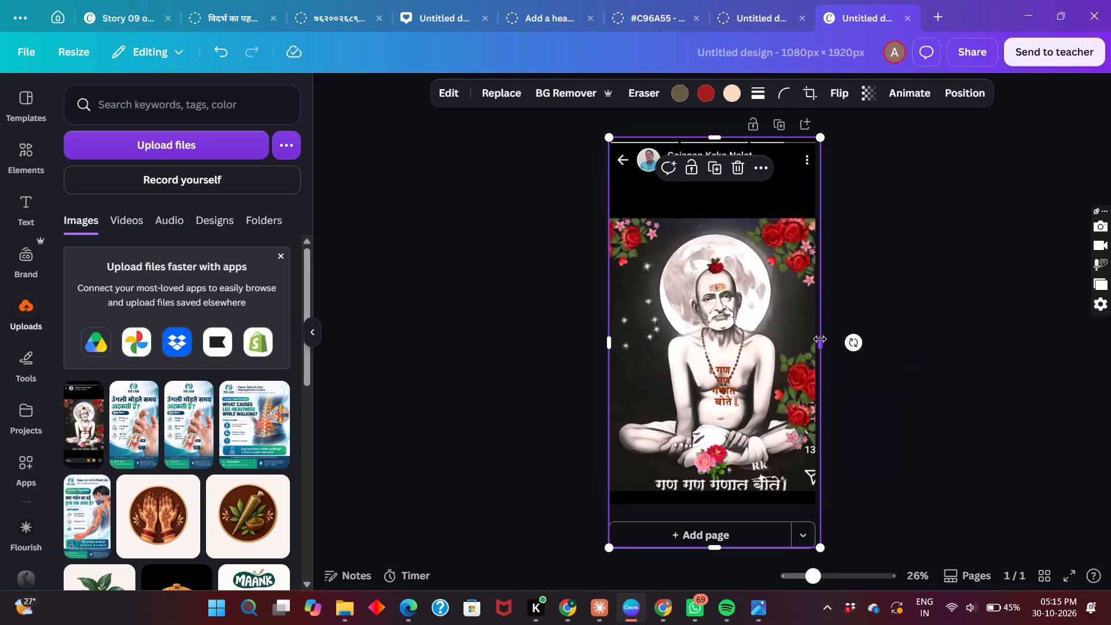
Shift the screenshot slightly left and down, and extend its top edge to cover the white strip at the page's top.
left_click_drag(798, 339, 796, 344)
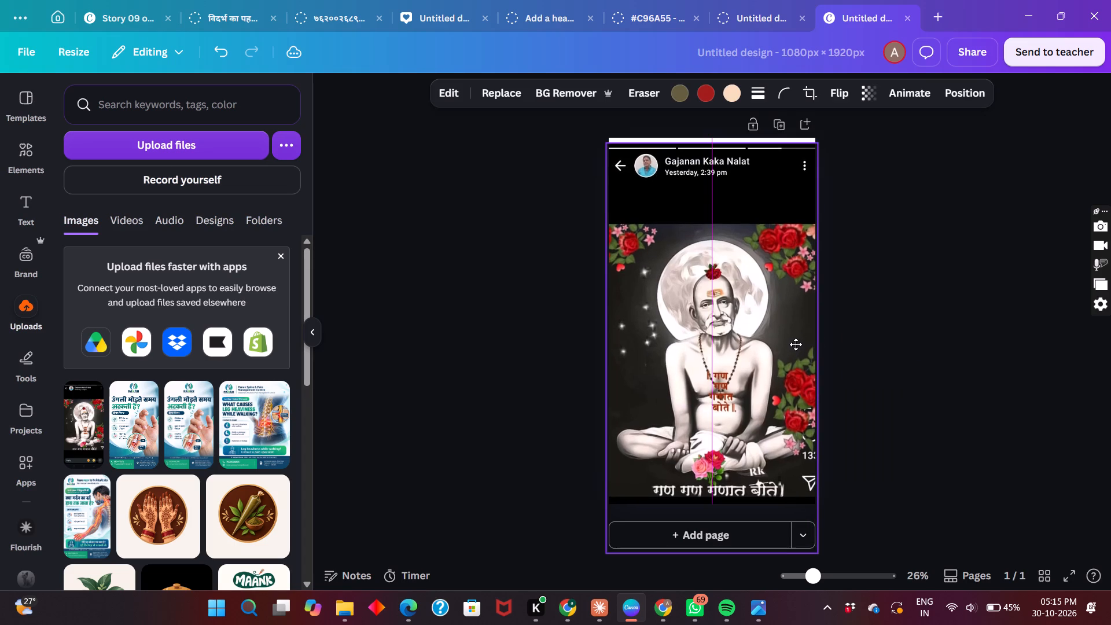
left_click_drag(796, 344, 796, 345)
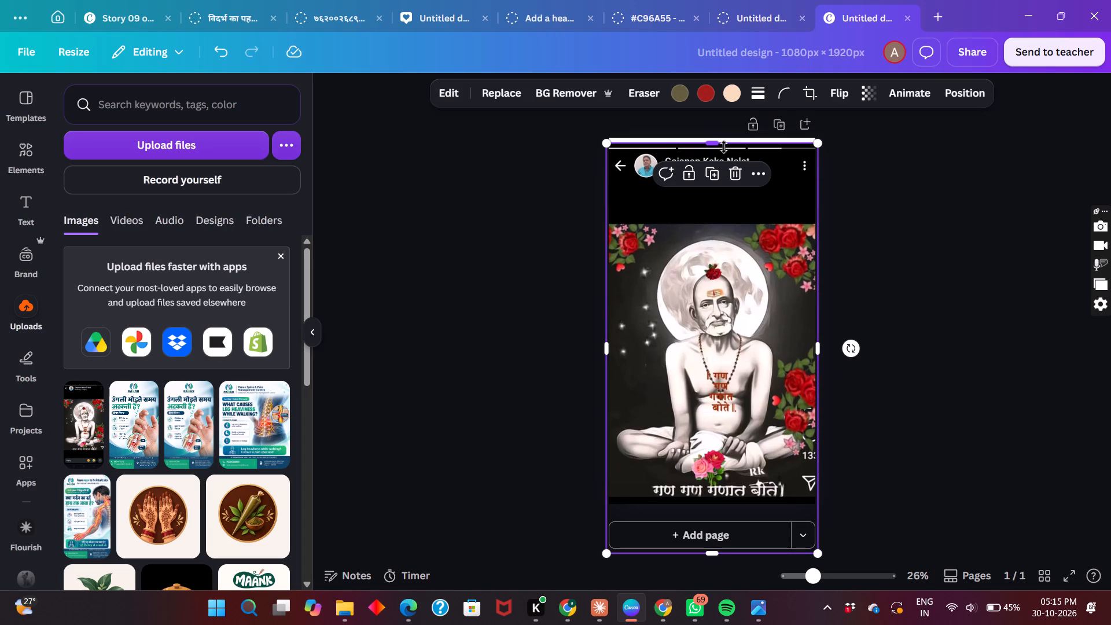
left_click_drag(724, 146, 723, 141)
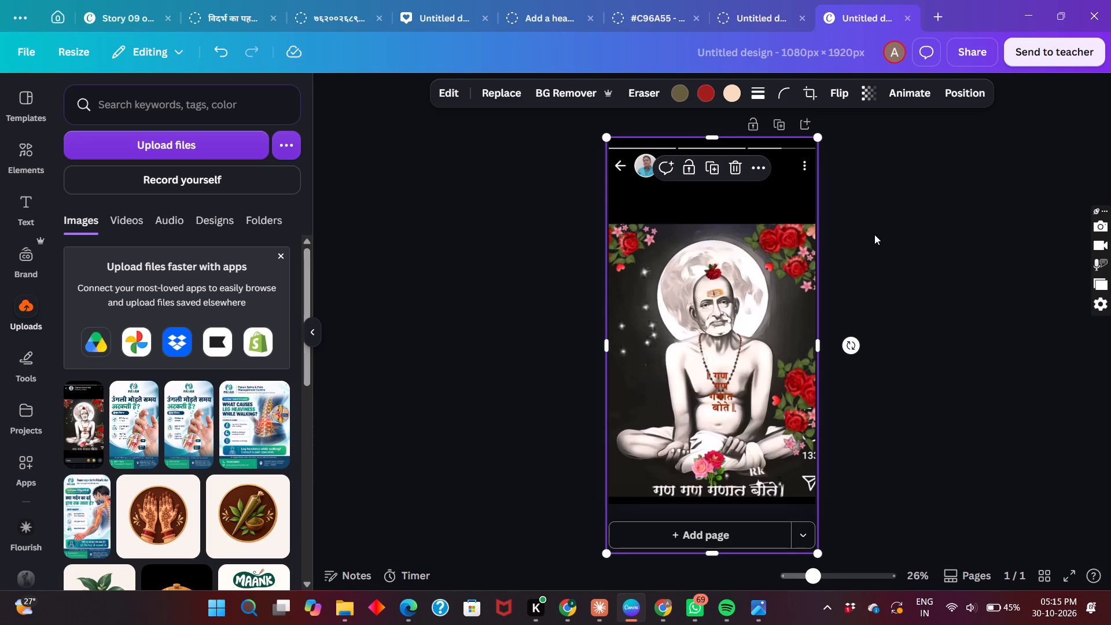
left_click(874, 234)
scroll(874, 234, "up", 2)
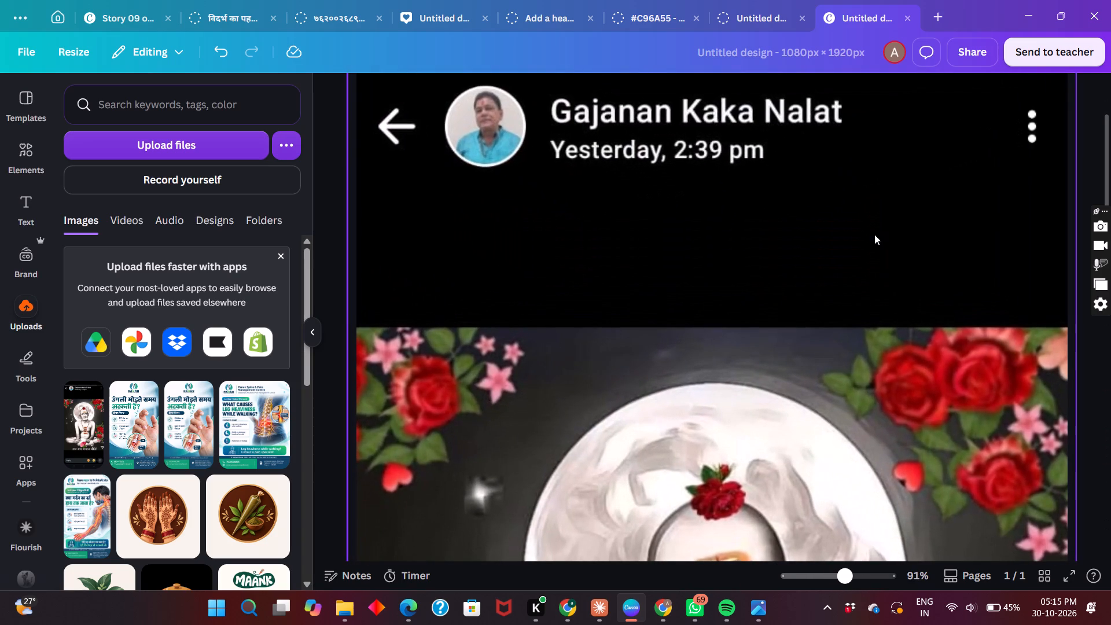
scroll(874, 234, "down", 1)
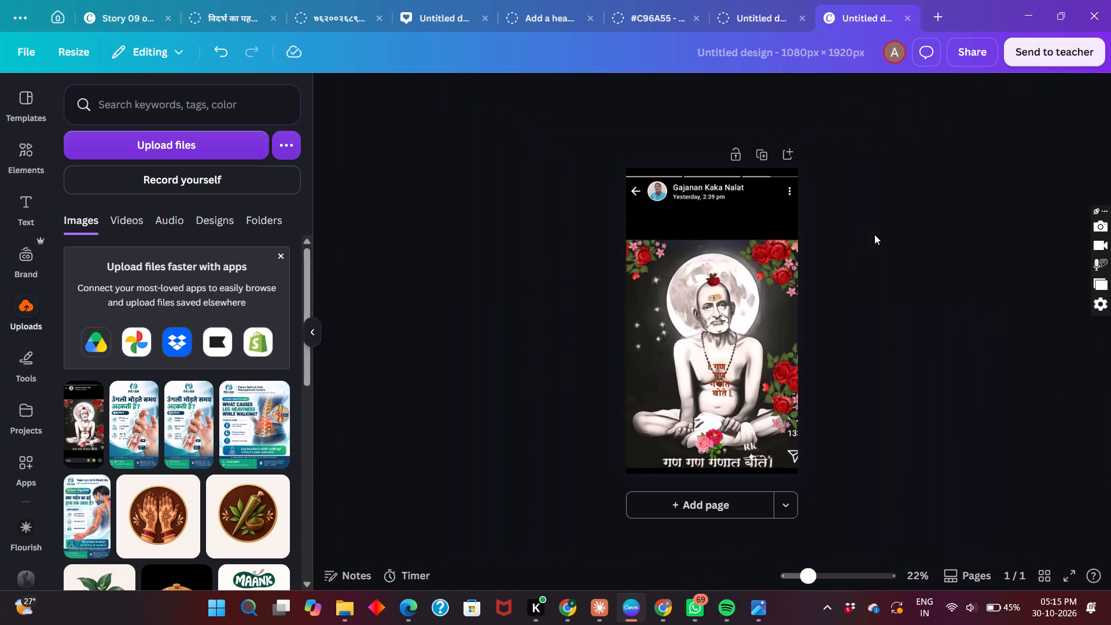
scroll(874, 234, "down", 2)
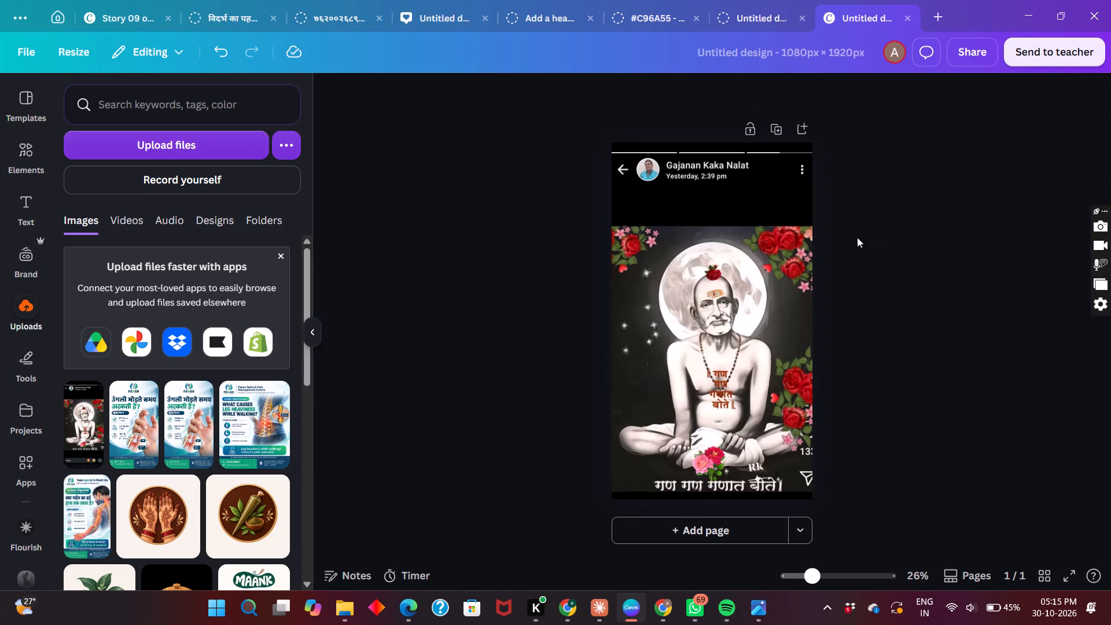
Add a square shape and stretch it to cover the saint picture between the black bands, slightly past both page sides.
left_click(697, 278)
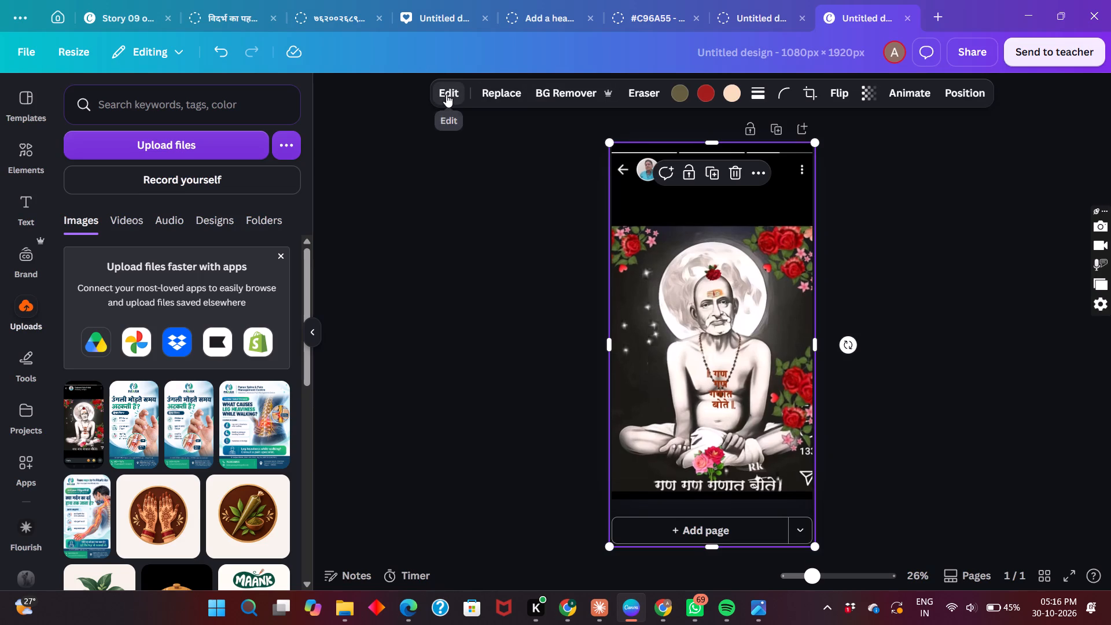
left_click(37, 352)
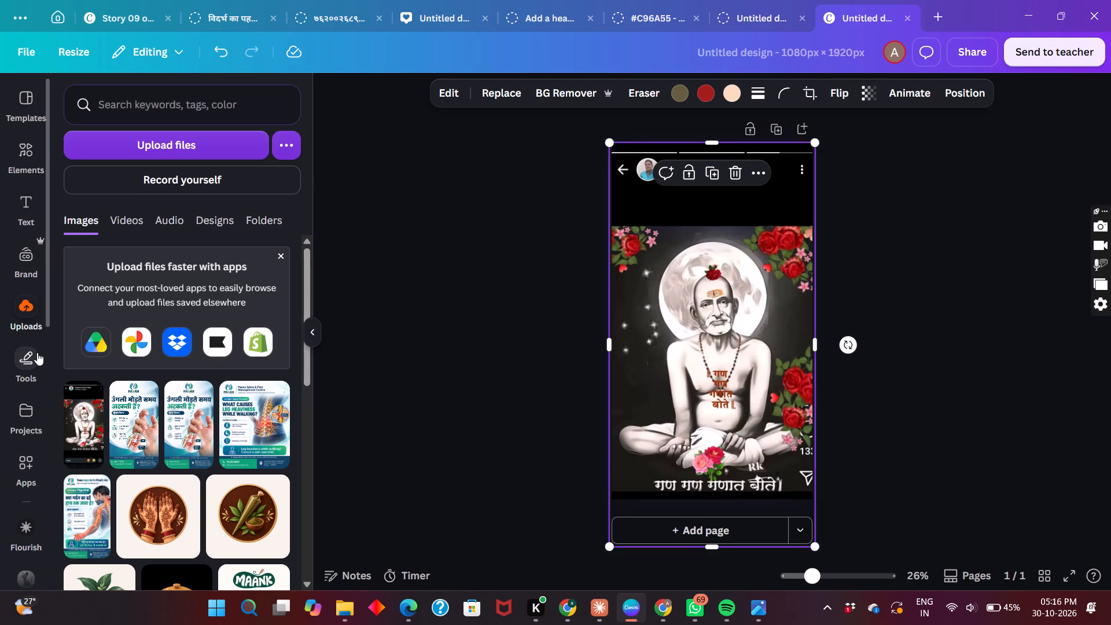
left_click(72, 260)
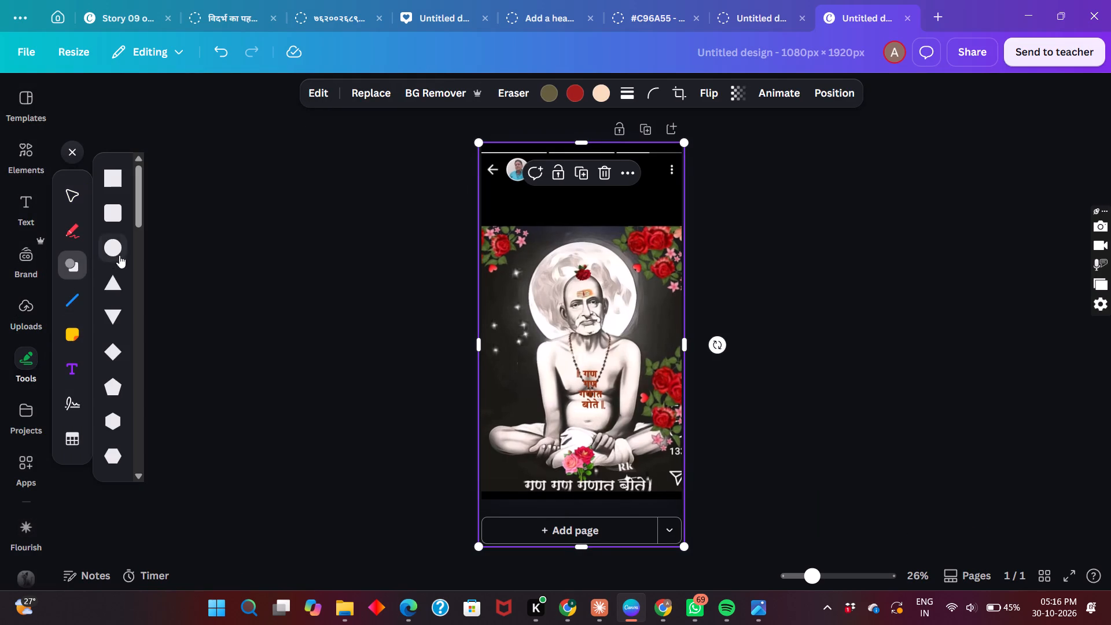
left_click(112, 184)
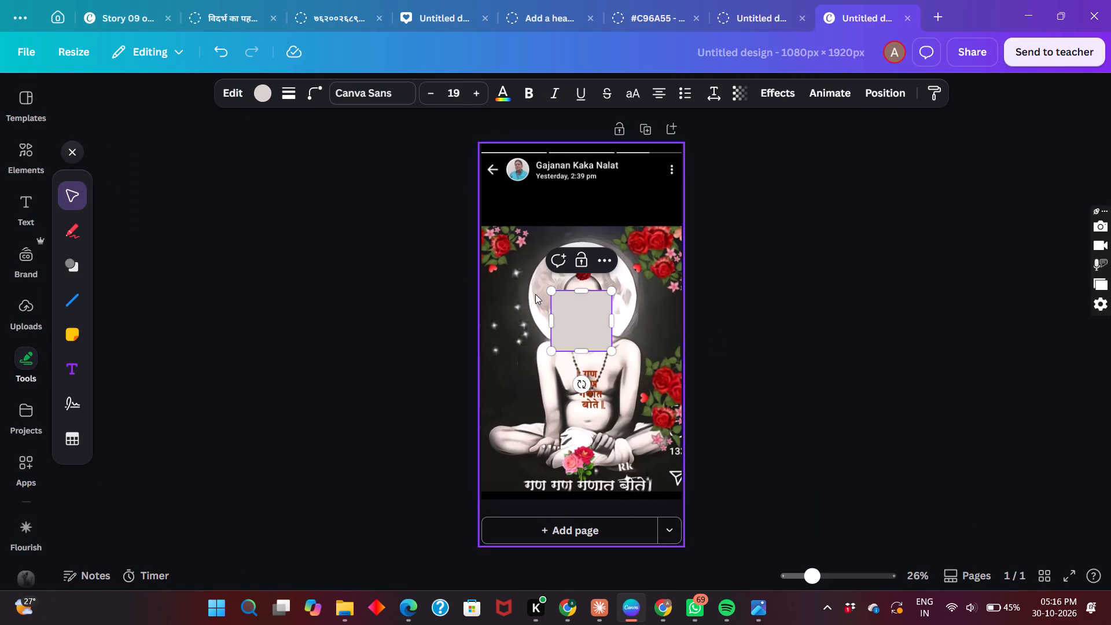
left_click_drag(554, 292, 482, 228)
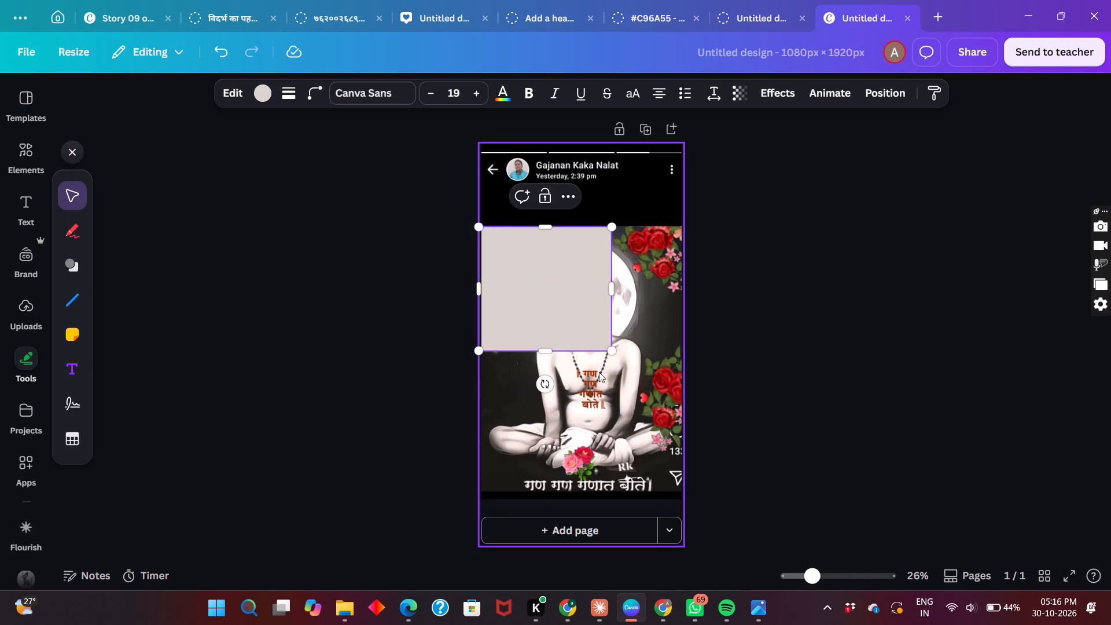
left_click_drag(610, 352, 693, 486)
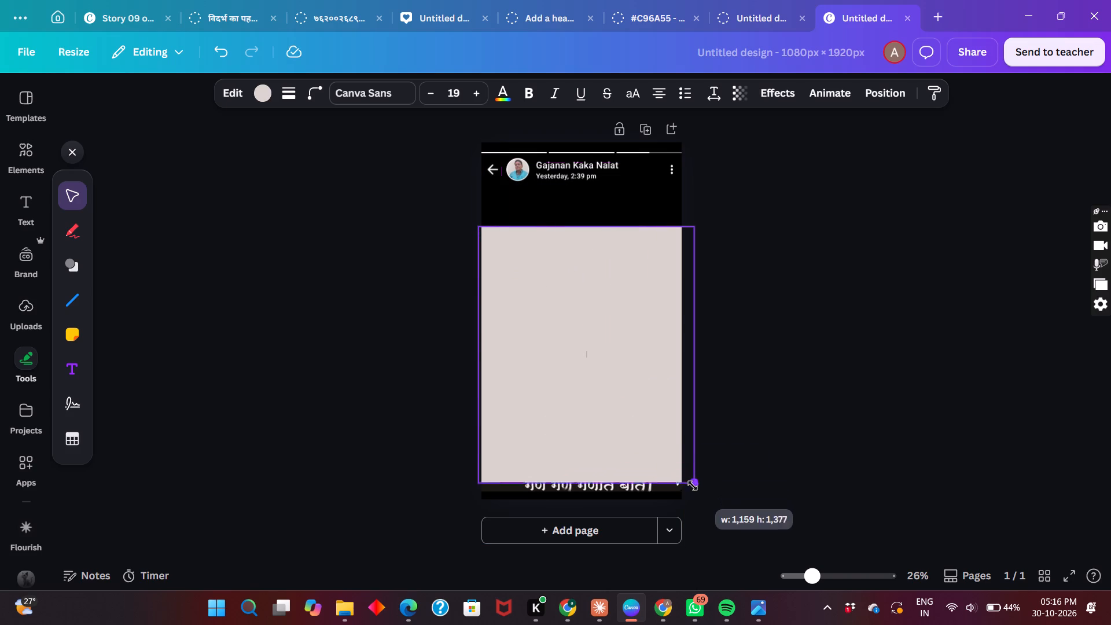
left_click_drag(693, 486, 692, 487)
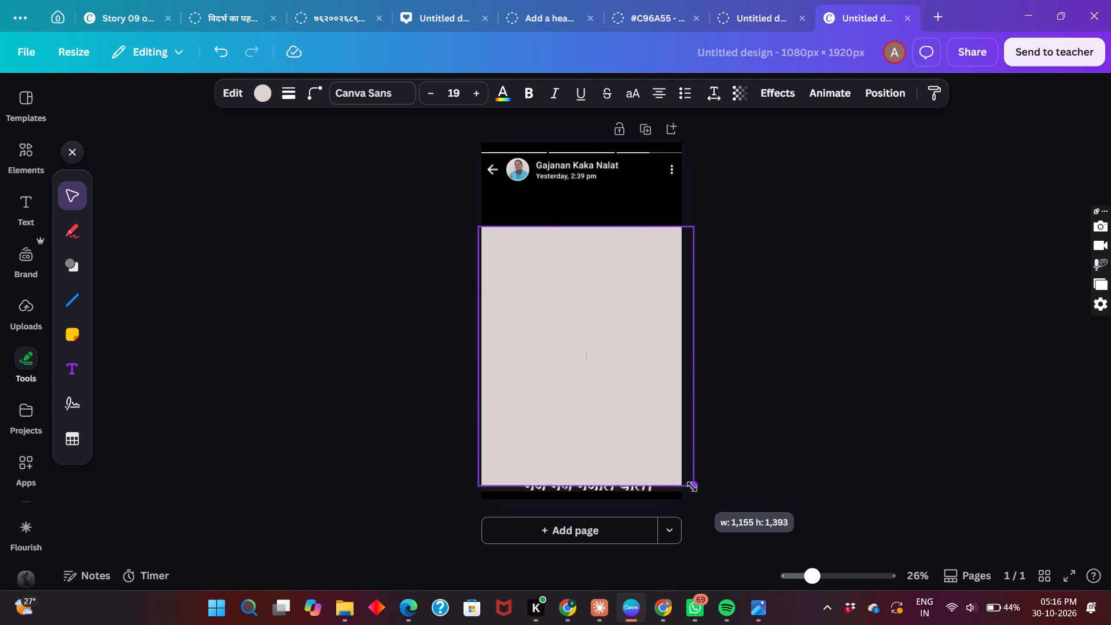
left_click_drag(692, 487, 693, 494)
left_click(601, 407)
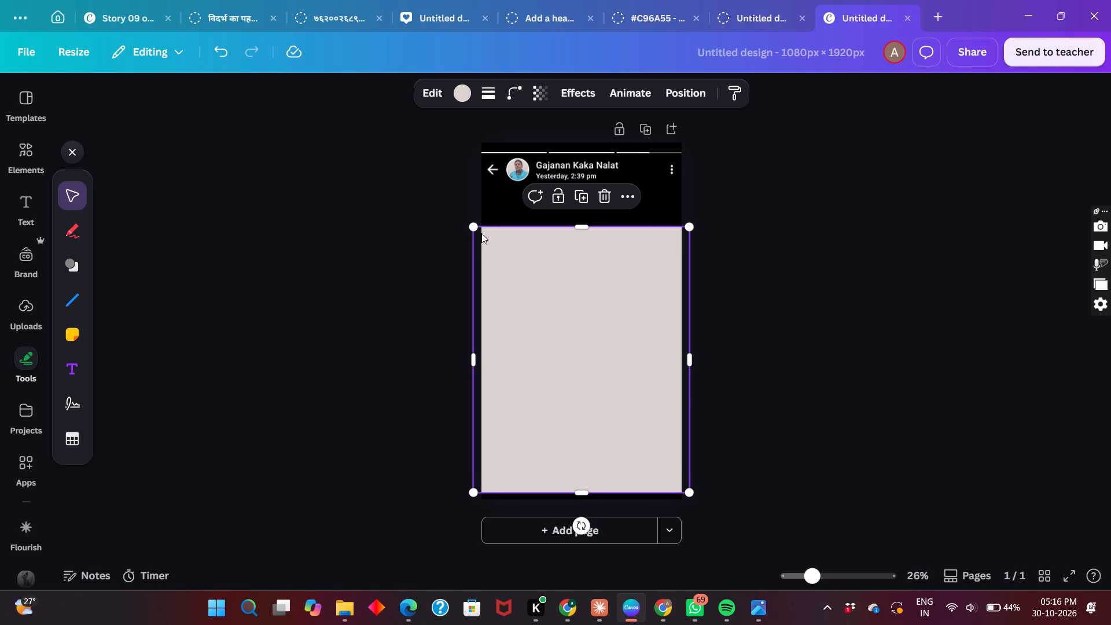
Add a circle shape, shrink it and place it over the profile photo in the screenshot's header.
left_click(64, 274)
left_click(105, 244)
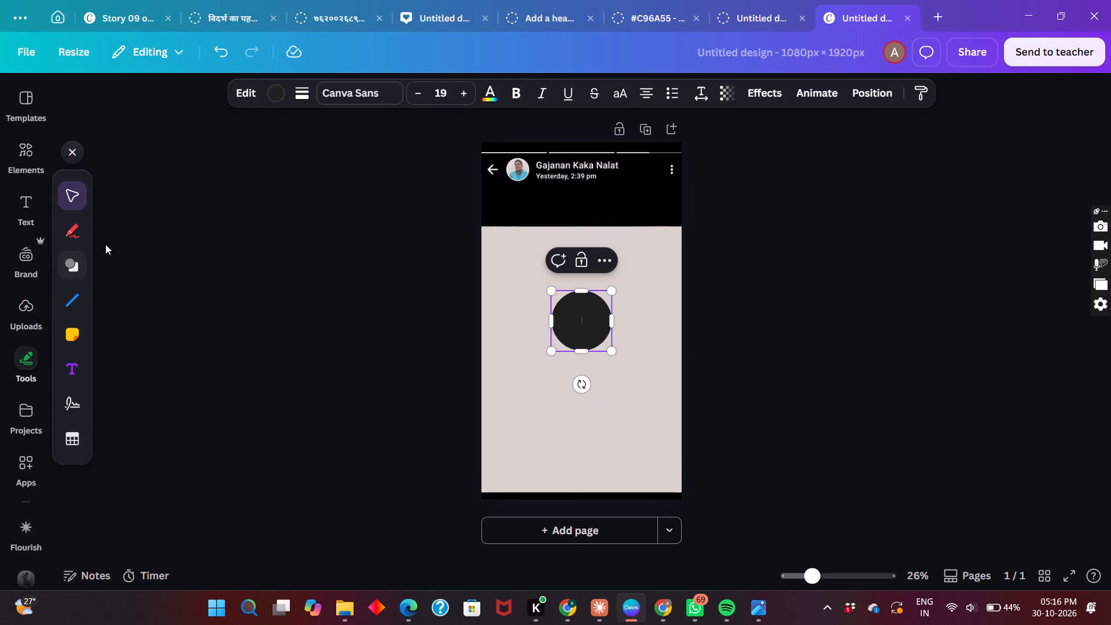
left_click_drag(610, 353, 593, 334)
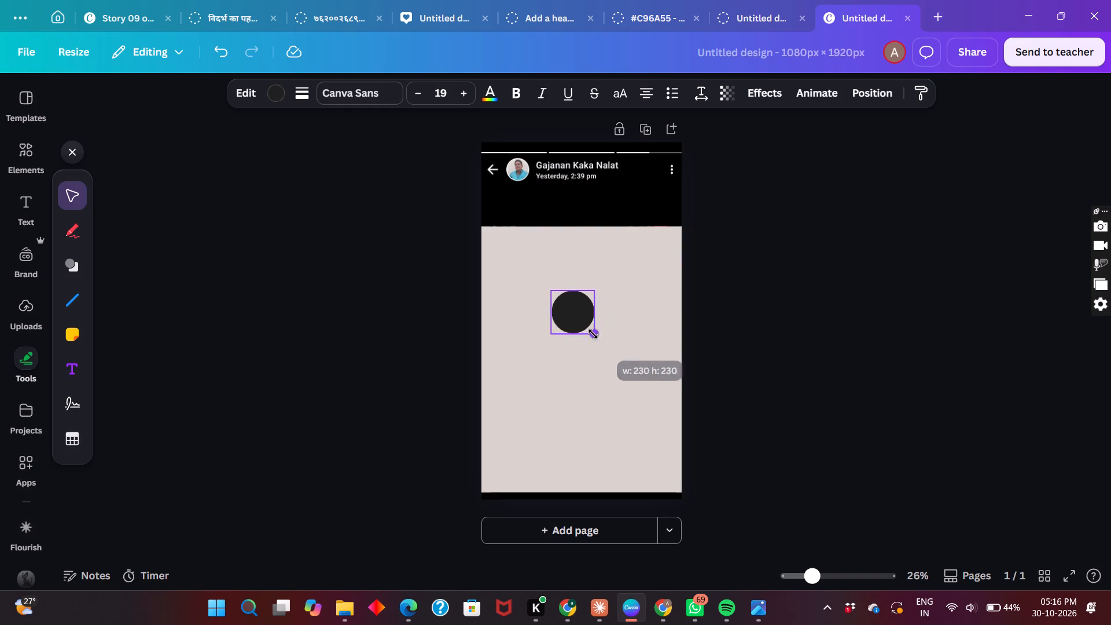
left_click_drag(593, 334, 579, 321)
left_click_drag(579, 359, 545, 226)
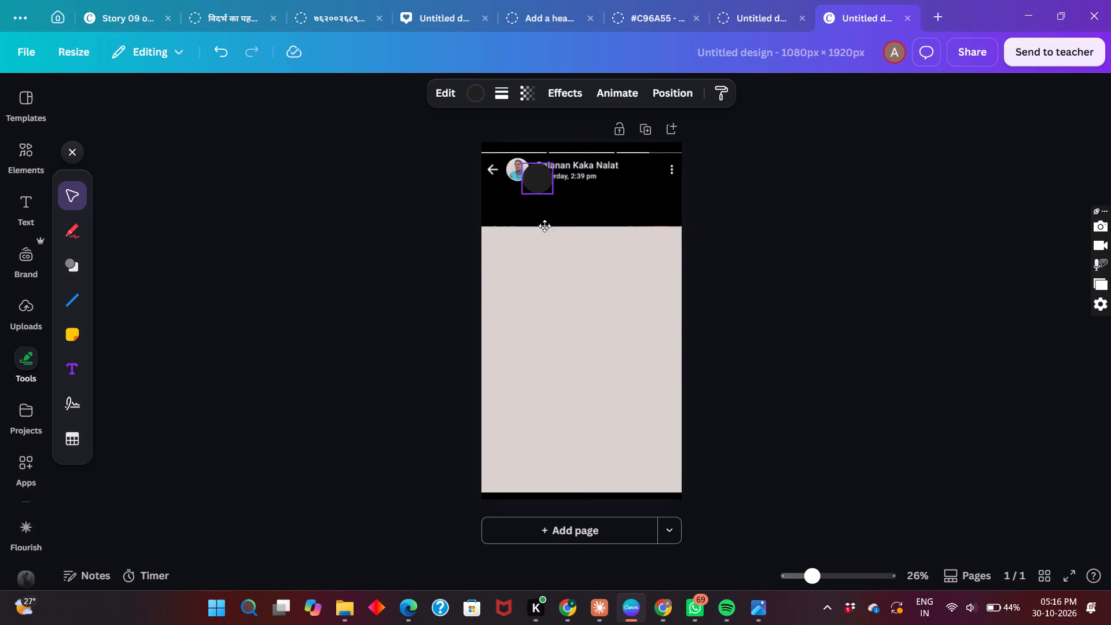
left_click_drag(545, 226, 531, 222)
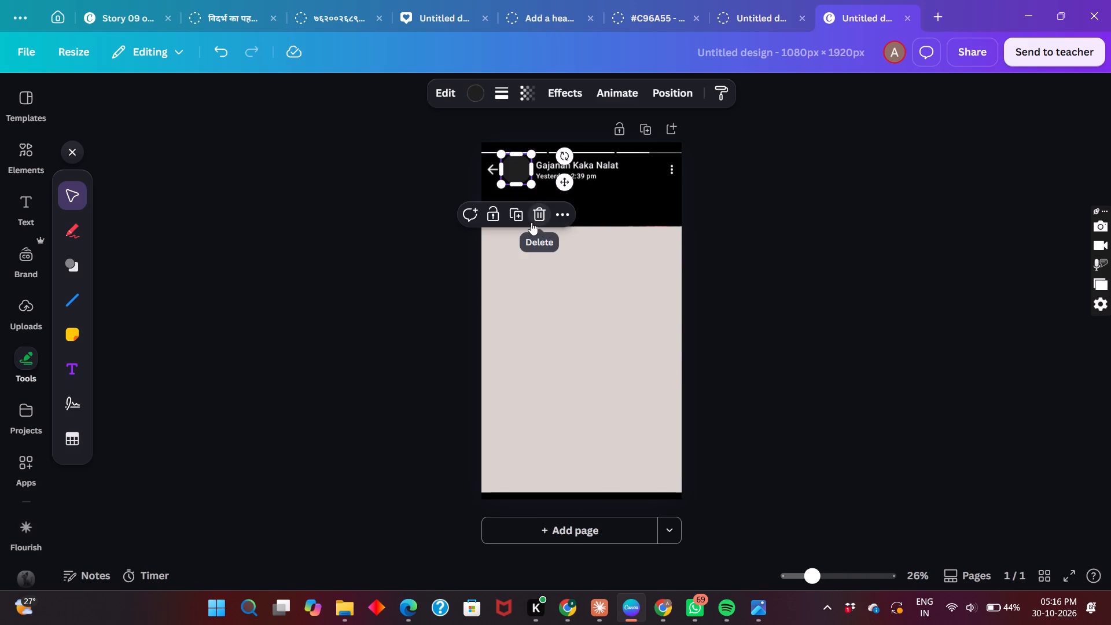
Shrink the circle to the profile photo's size and centre it inside the photo's white ring.
scroll(531, 222, "up", 5)
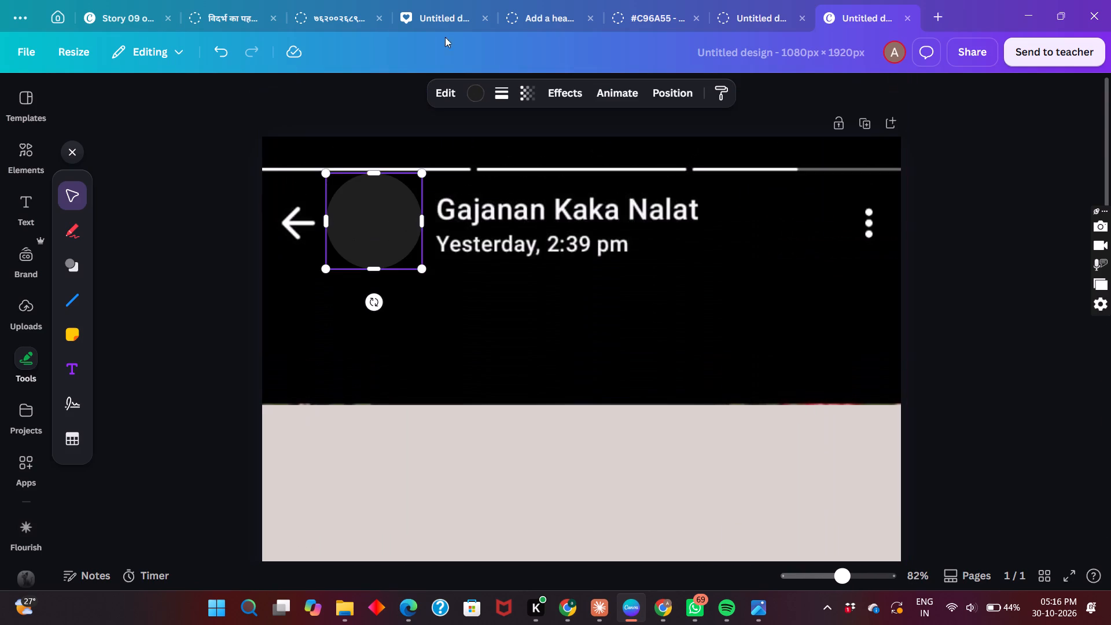
left_click_drag(330, 175, 360, 205)
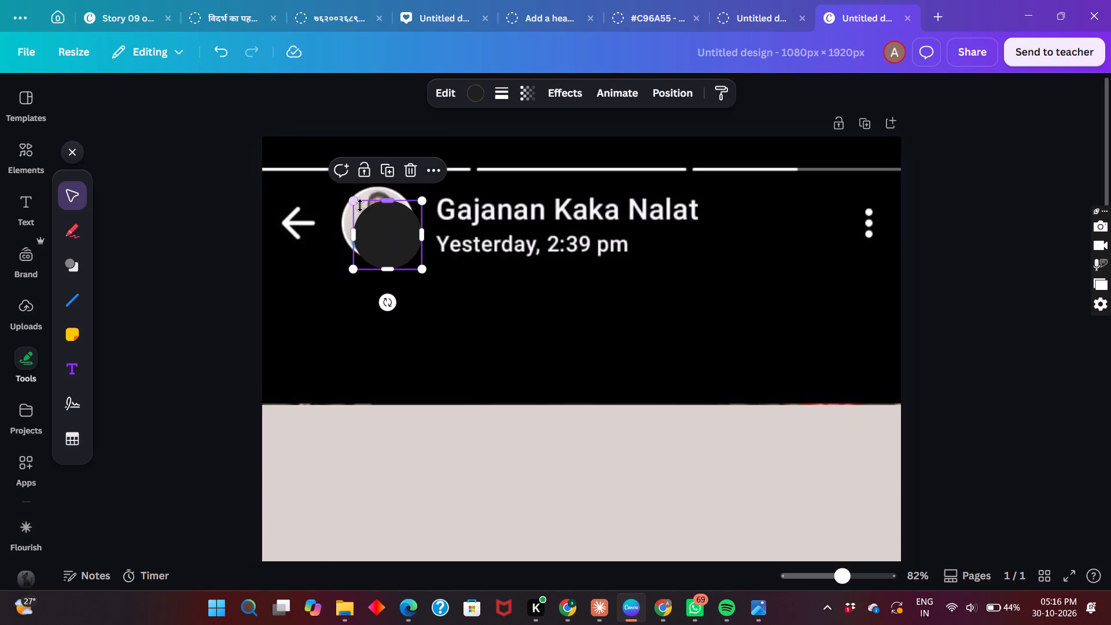
left_click_drag(386, 227, 376, 215)
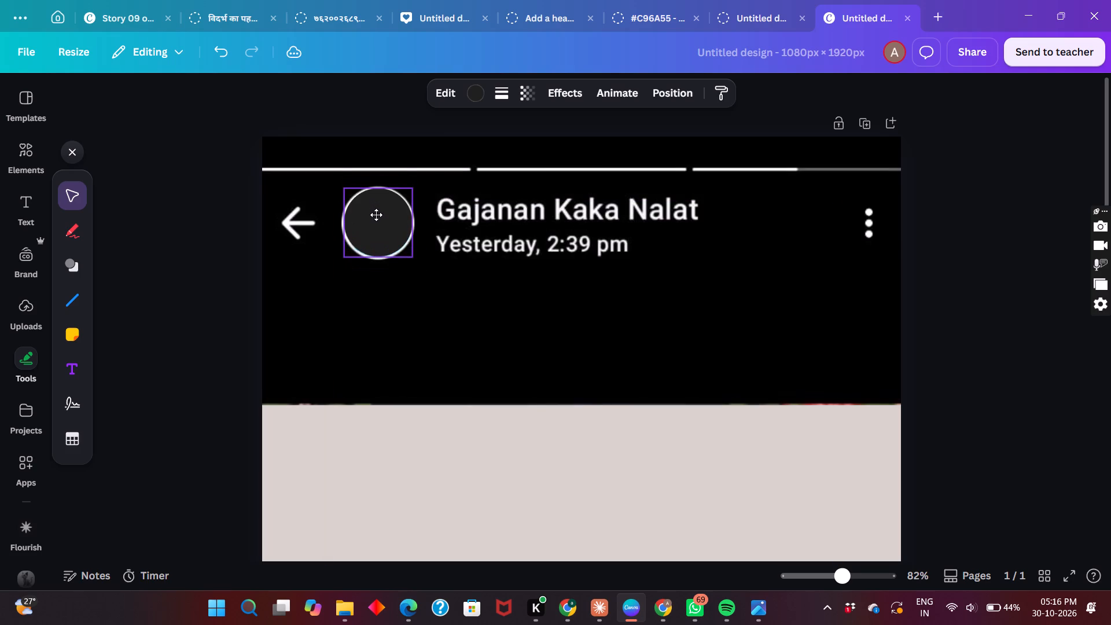
left_click_drag(376, 215, 376, 215)
Fine-tune the circle to about 115 px wide so the profile photo's white ring shows evenly around it.
scroll(376, 215, "right", 4)
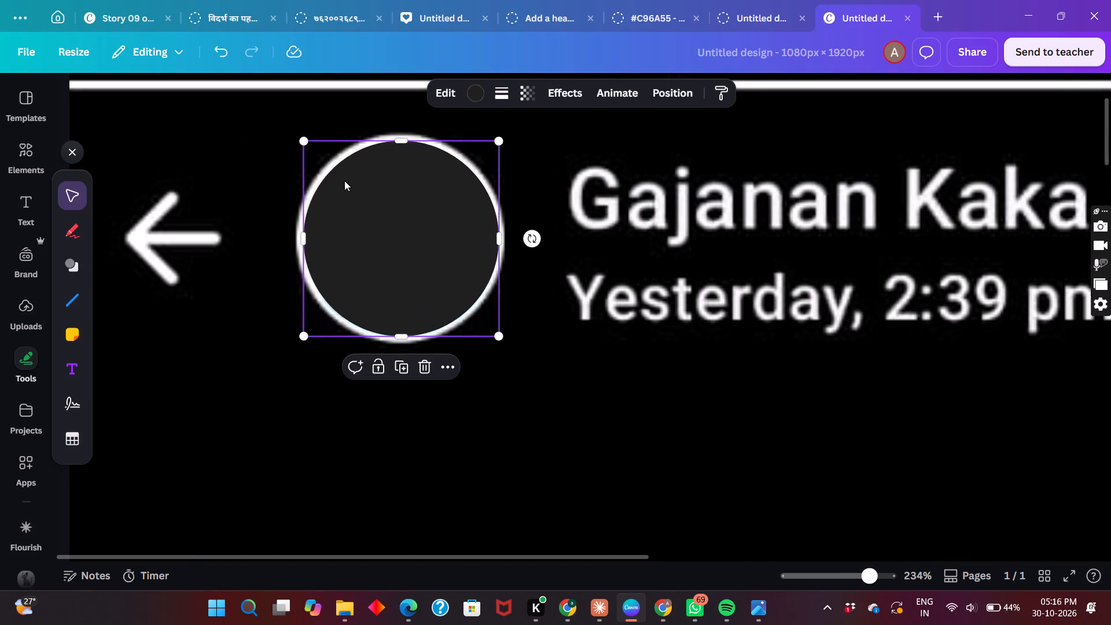
left_click(303, 140)
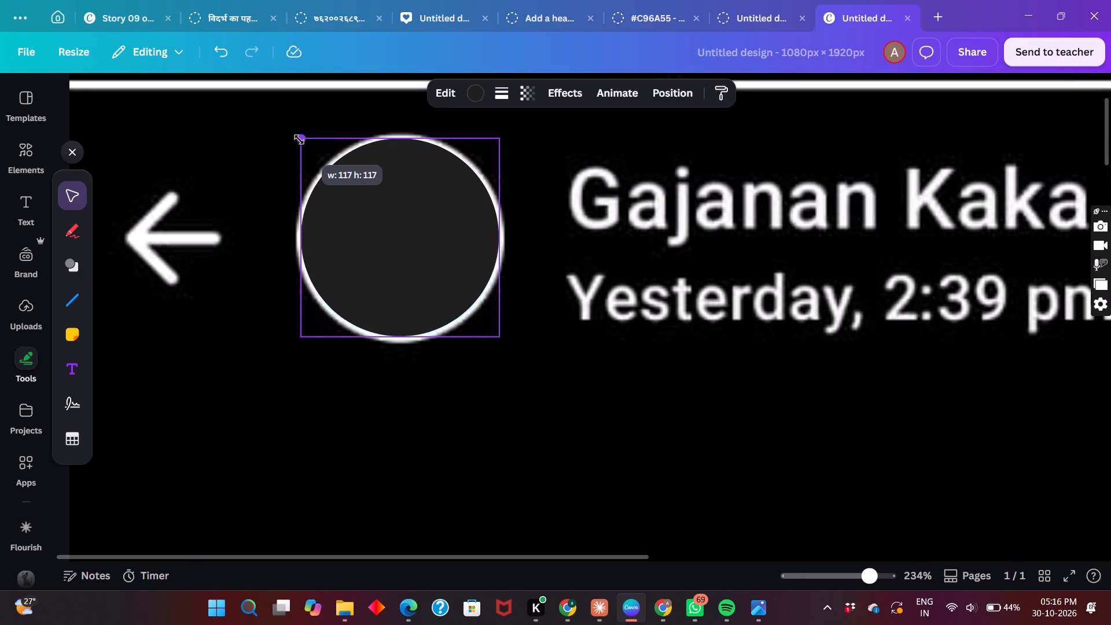
left_click(499, 337)
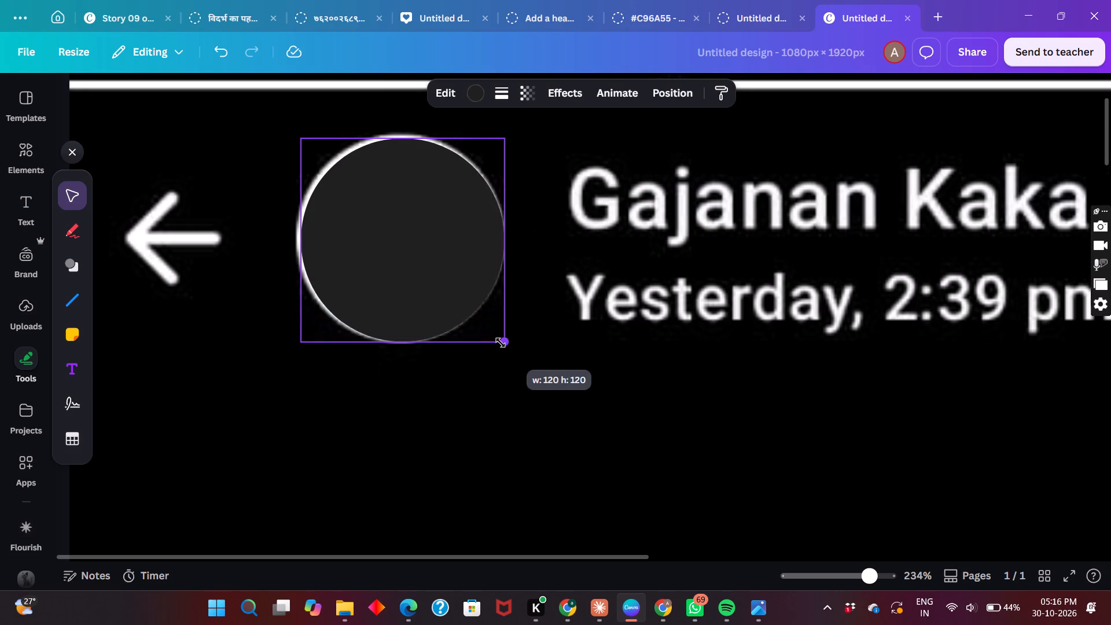
left_click(373, 231)
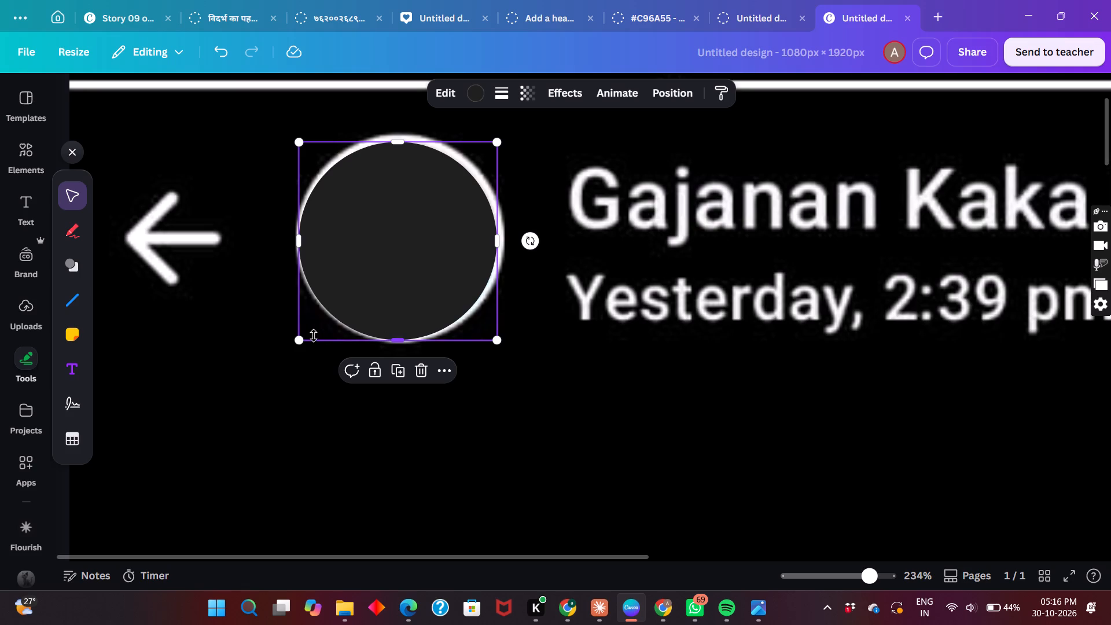
left_click(301, 339)
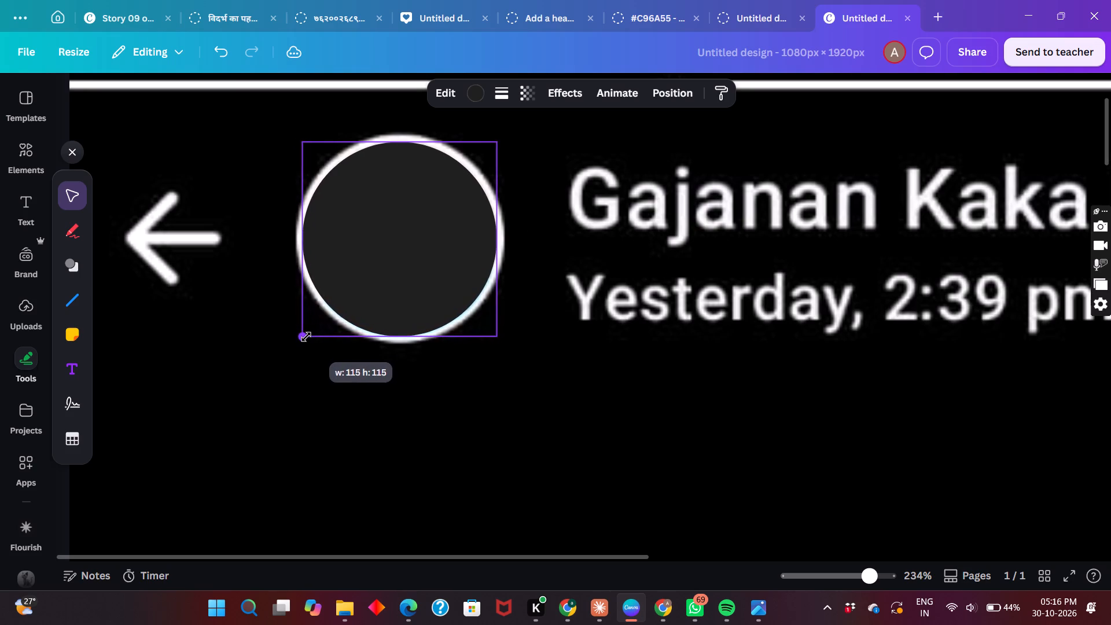
left_click(496, 338)
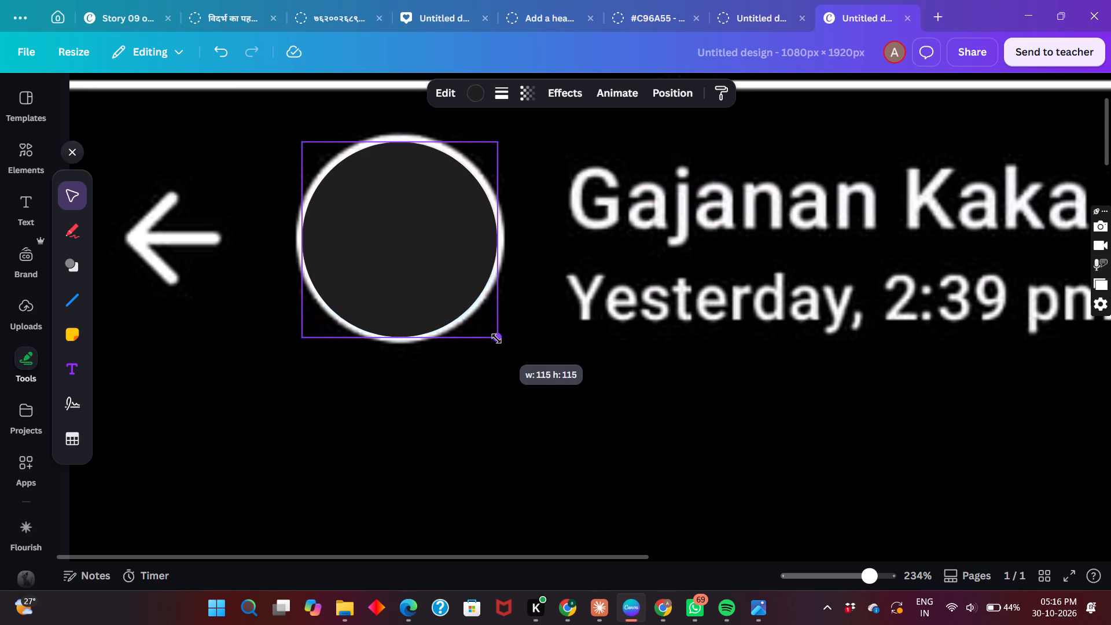
left_click(530, 398)
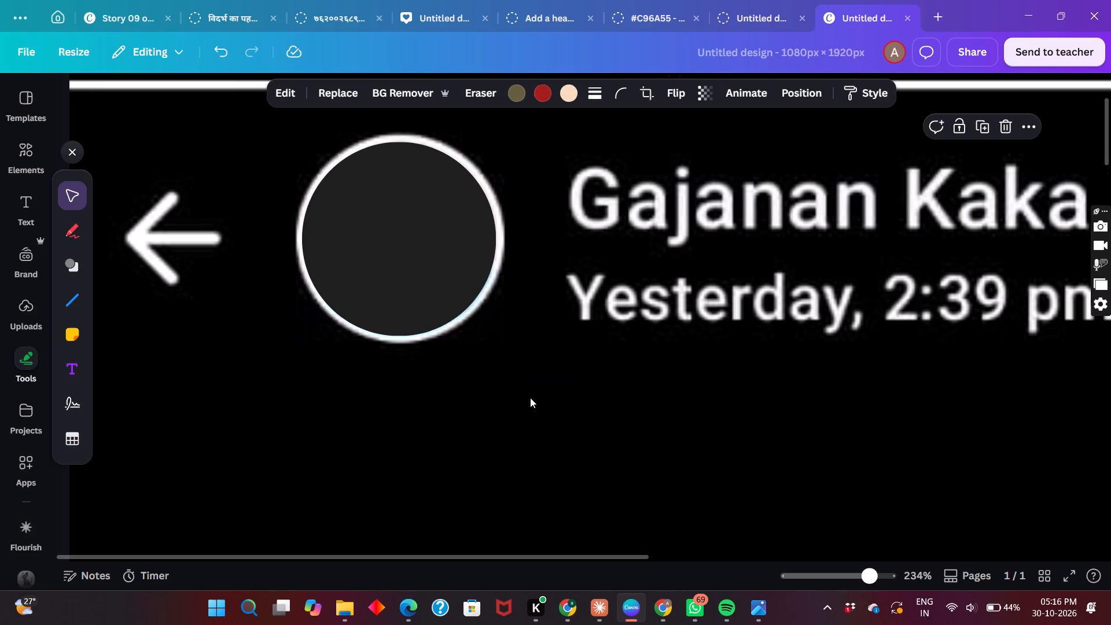
Nudge the dark circle so it sits centred inside the profile photo's white ring.
left_click(463, 338)
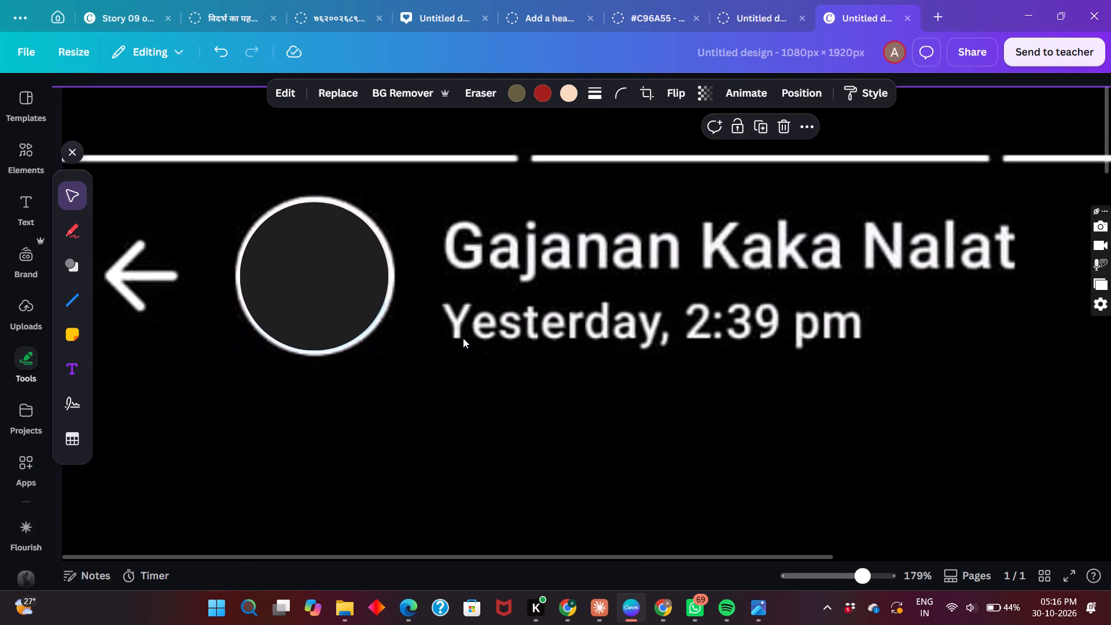
left_click(356, 285)
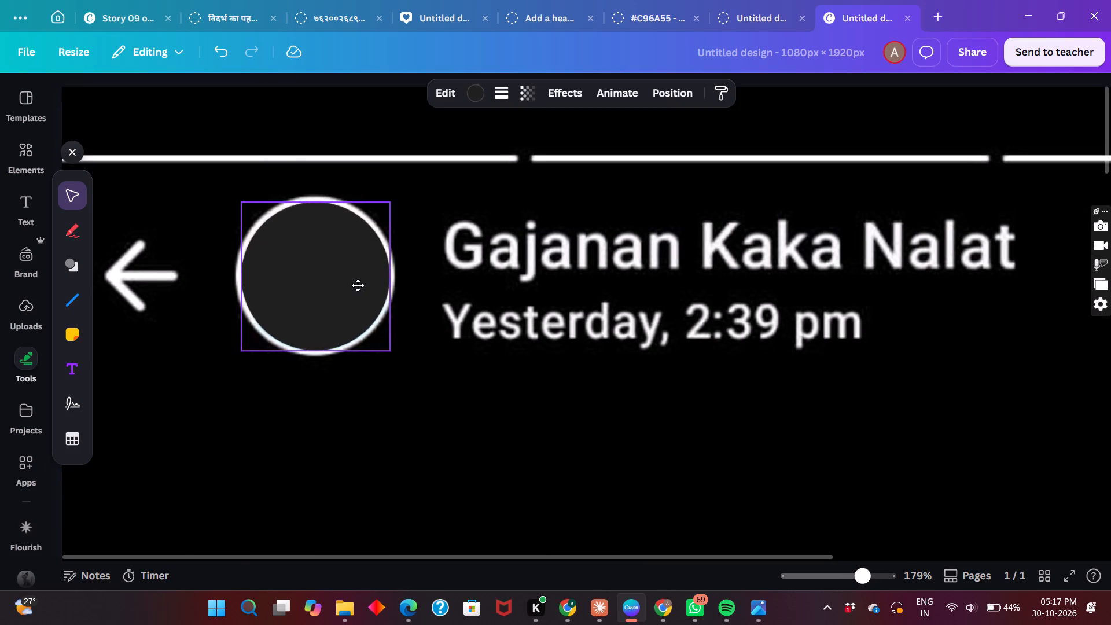
left_click(393, 474)
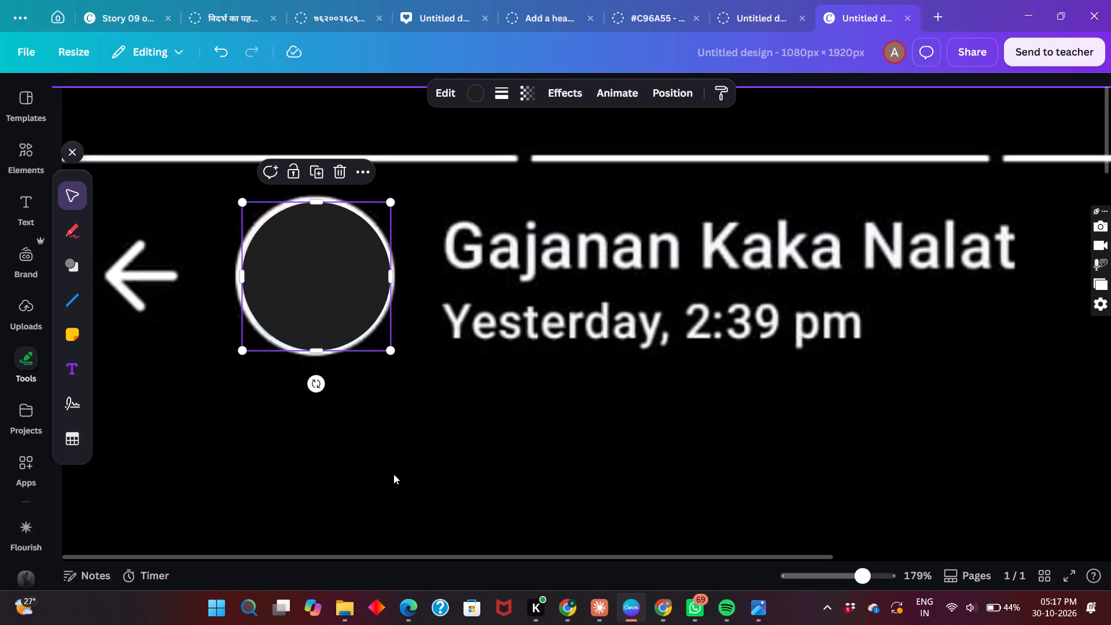
scroll(393, 474, "right", 3)
scroll(393, 474, "up", 1)
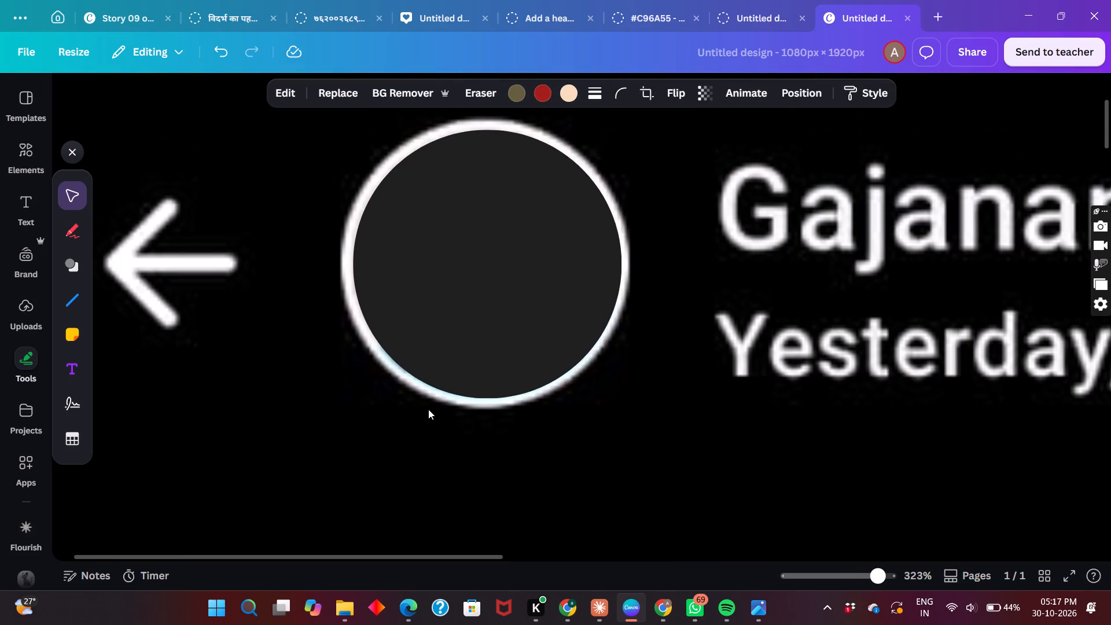
left_click(455, 330)
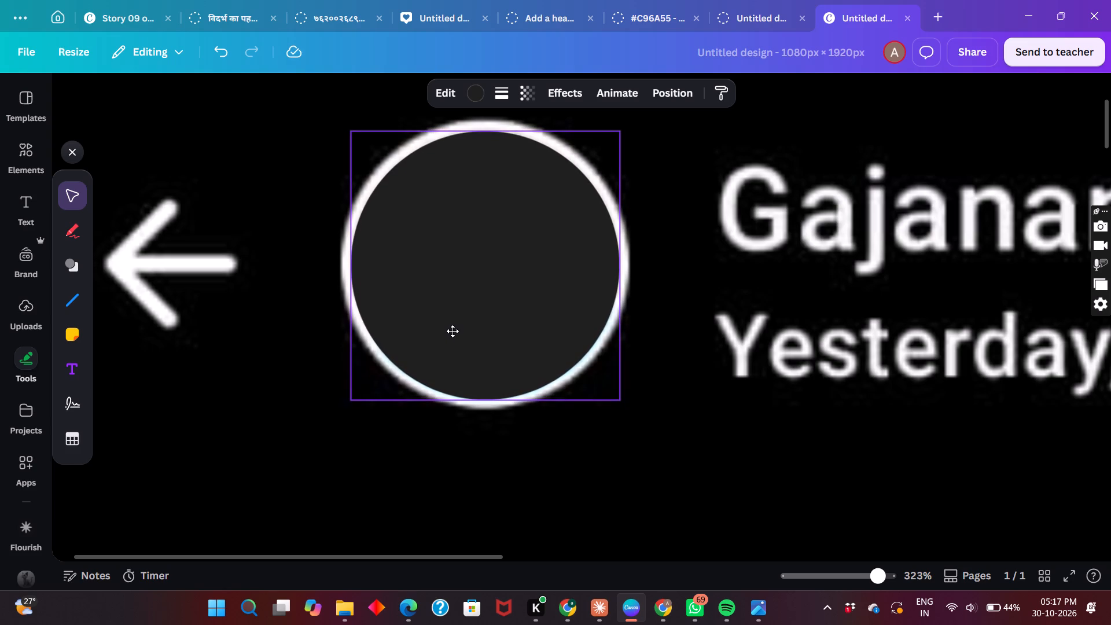
left_click(556, 497)
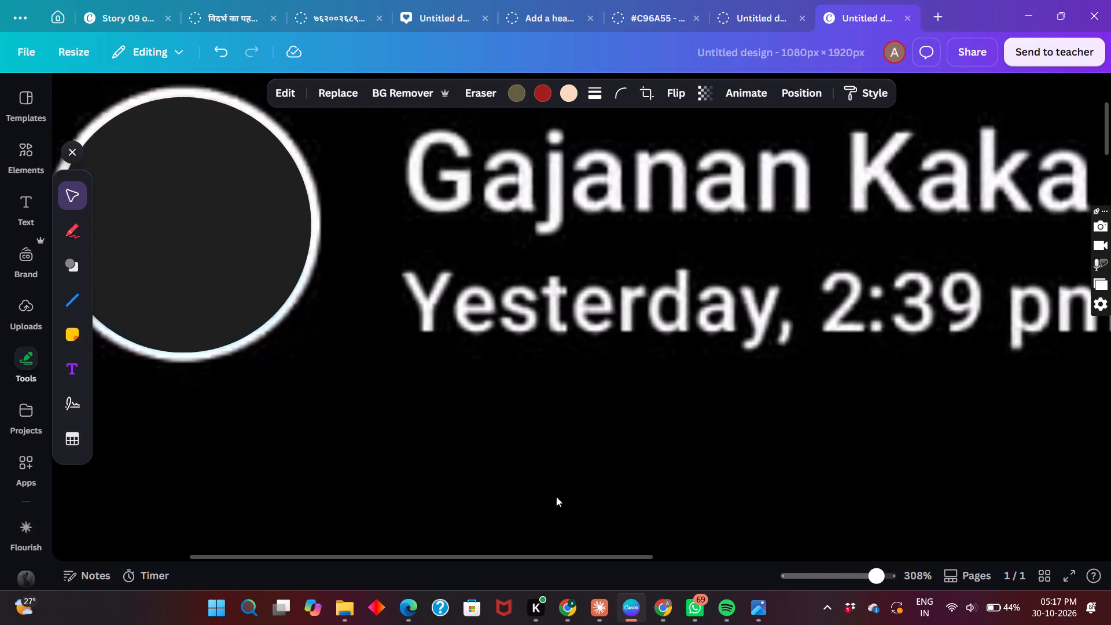
Resize the circle edge by edge to about 114 × 116 px so it fills the inside of the white ring.
scroll(556, 497, "right", 4)
scroll(556, 497, "up", 1)
left_click(467, 346)
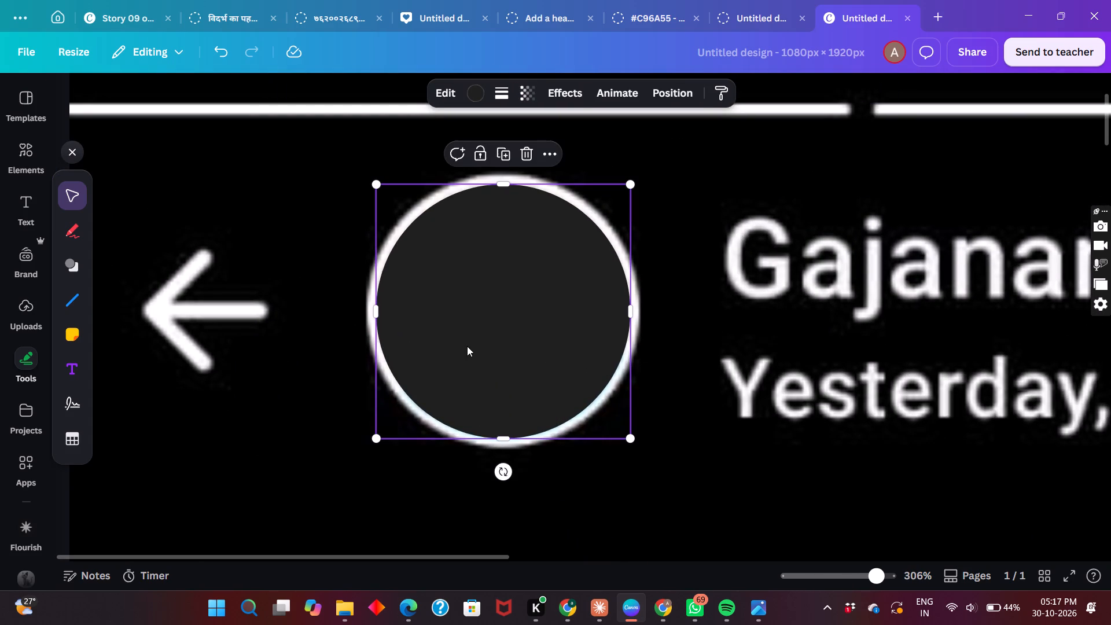
left_click(376, 436)
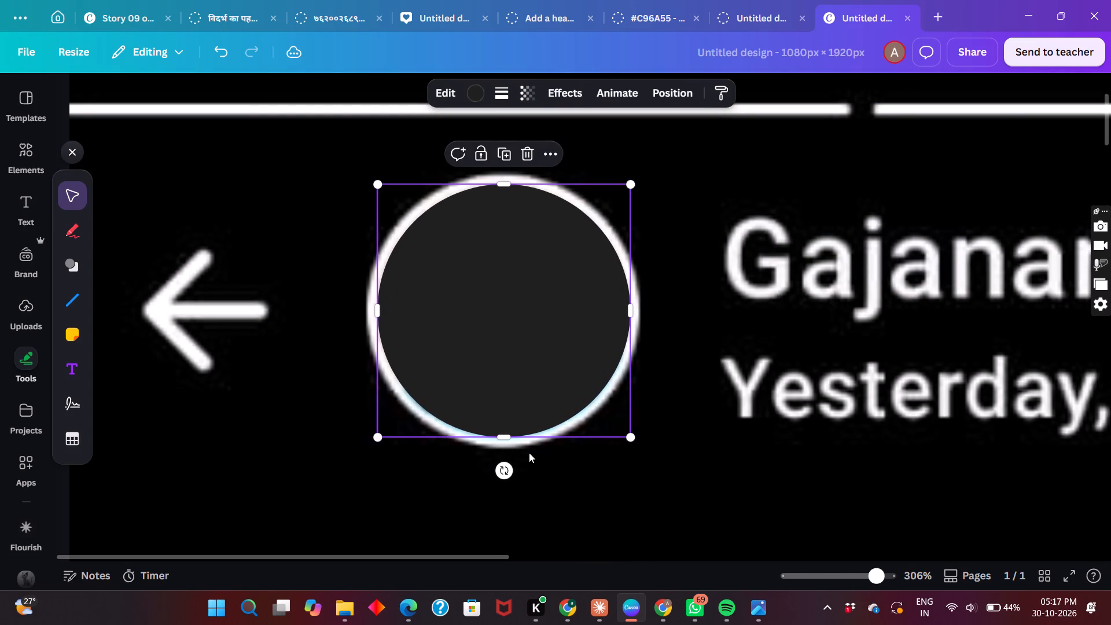
left_click(510, 438)
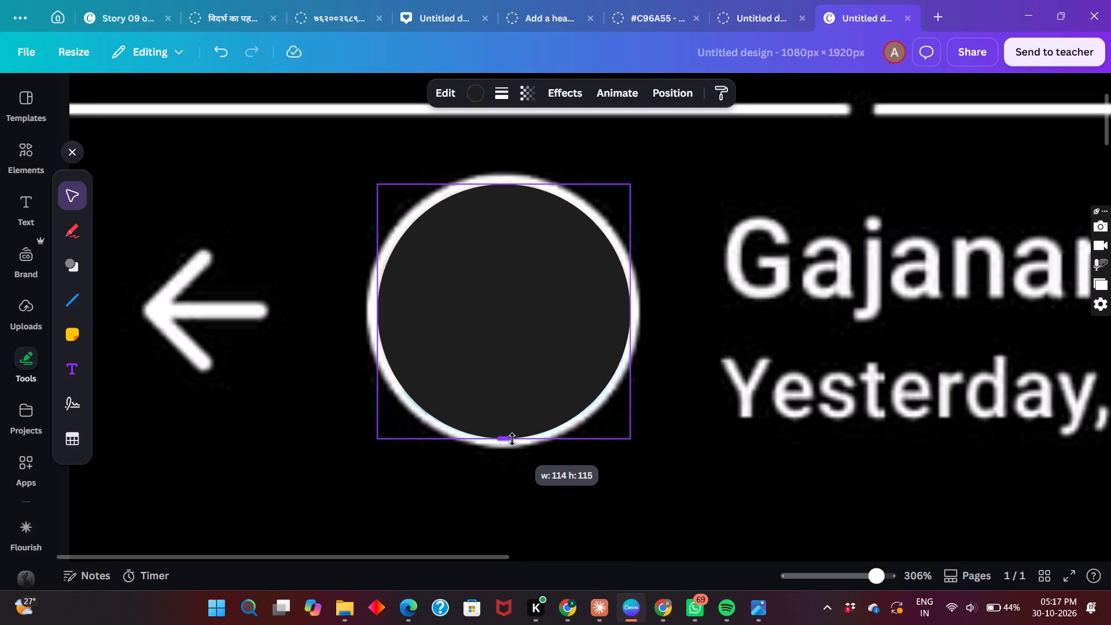
left_click(508, 189)
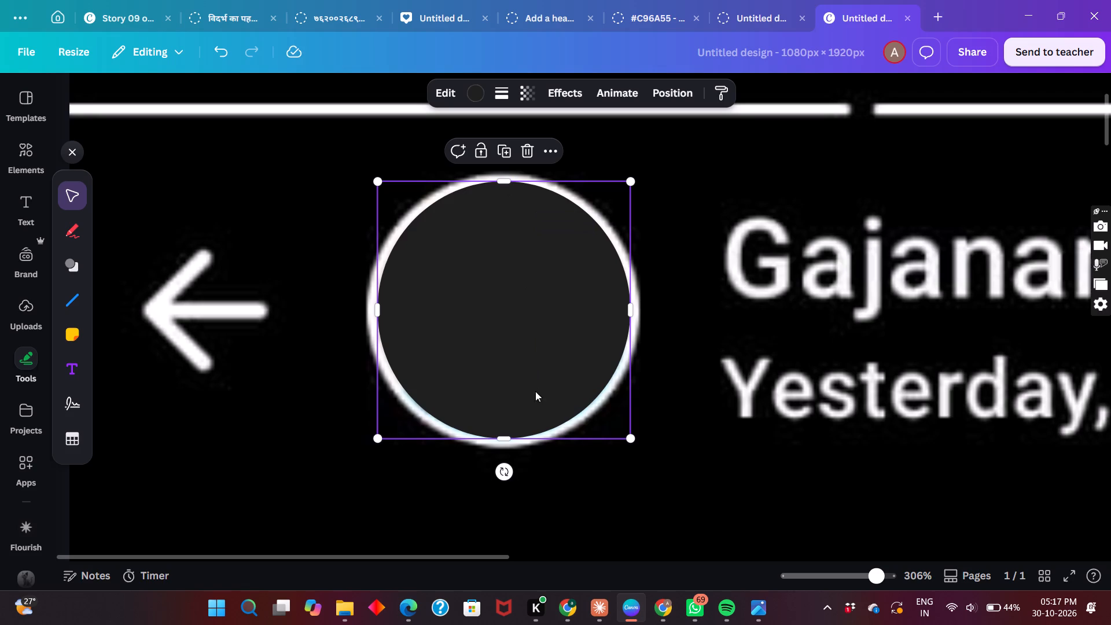
left_click(505, 436)
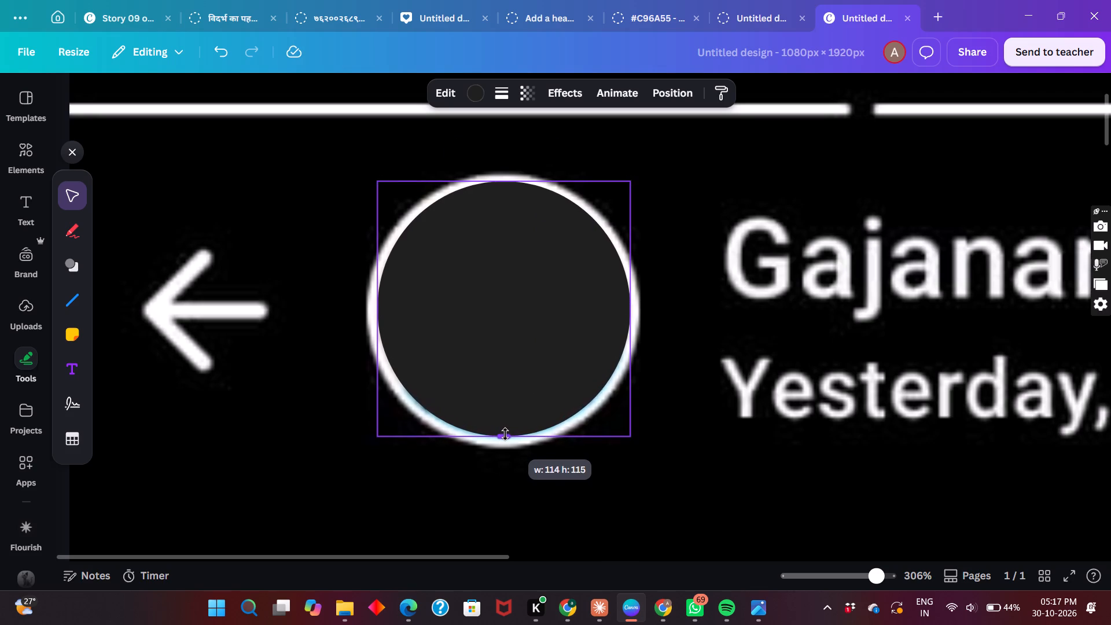
left_click(378, 318)
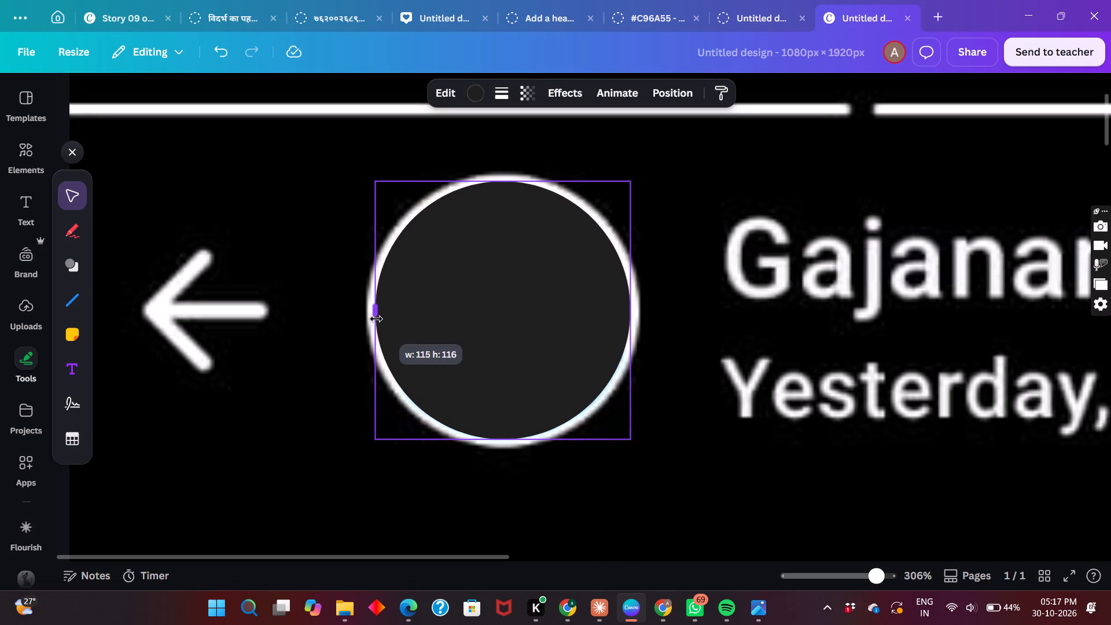
left_click(627, 308)
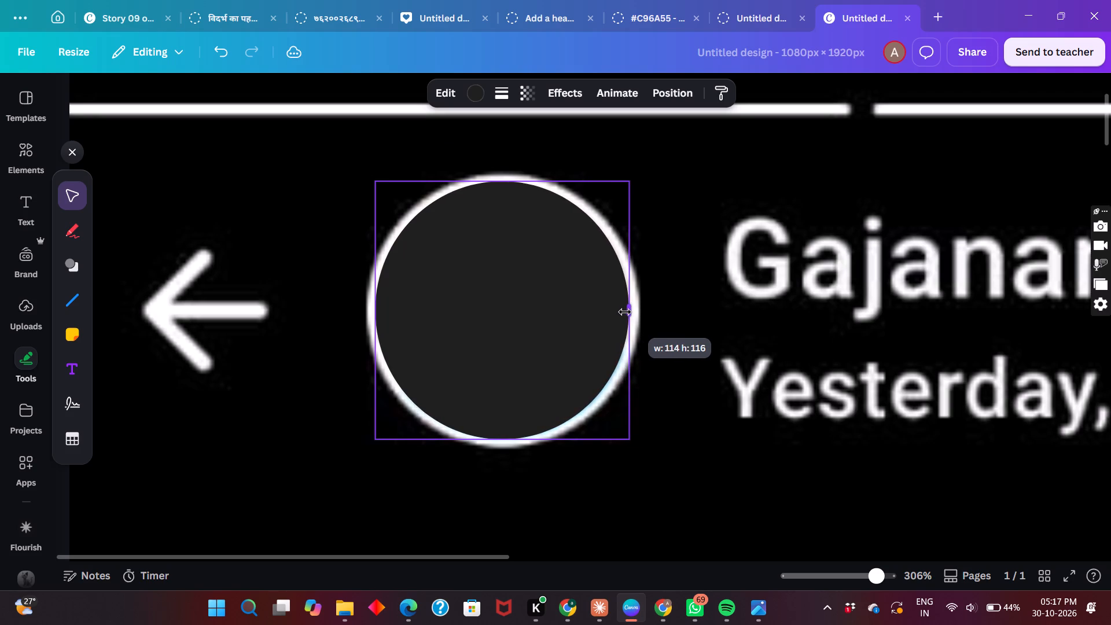
left_click(717, 384)
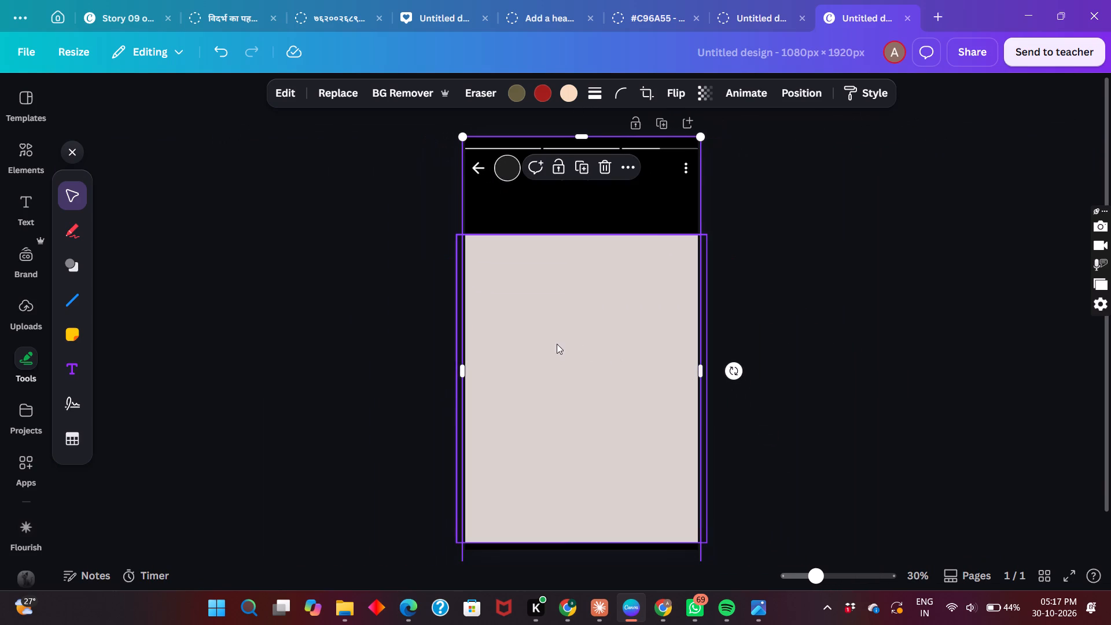
Fill the square shape covering the saint picture with black.
left_click(529, 310)
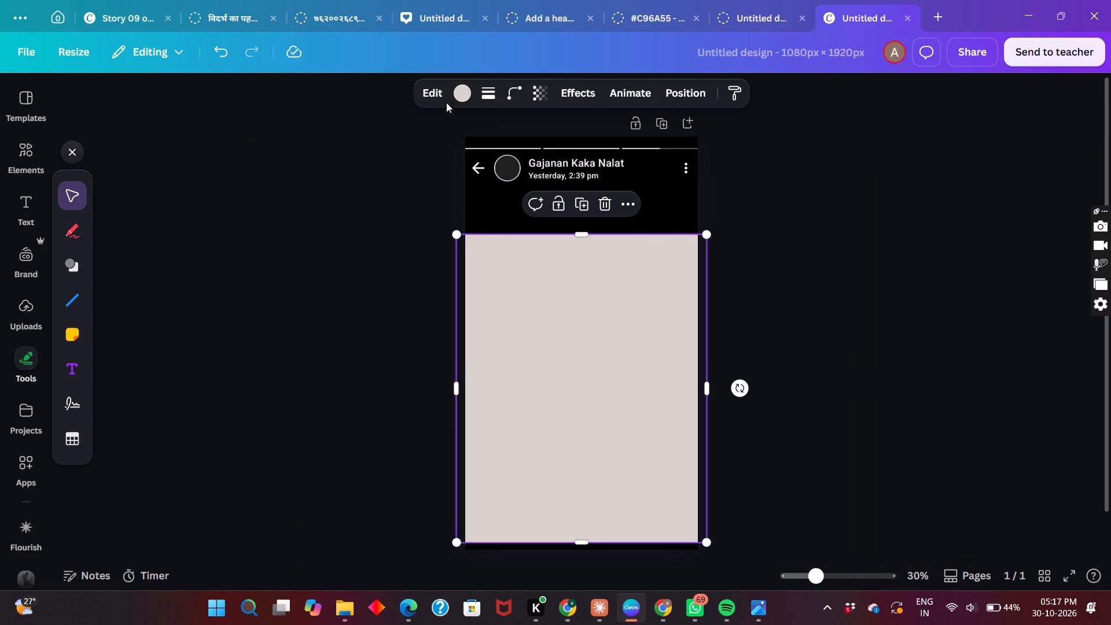
left_click(458, 95)
left_click(120, 251)
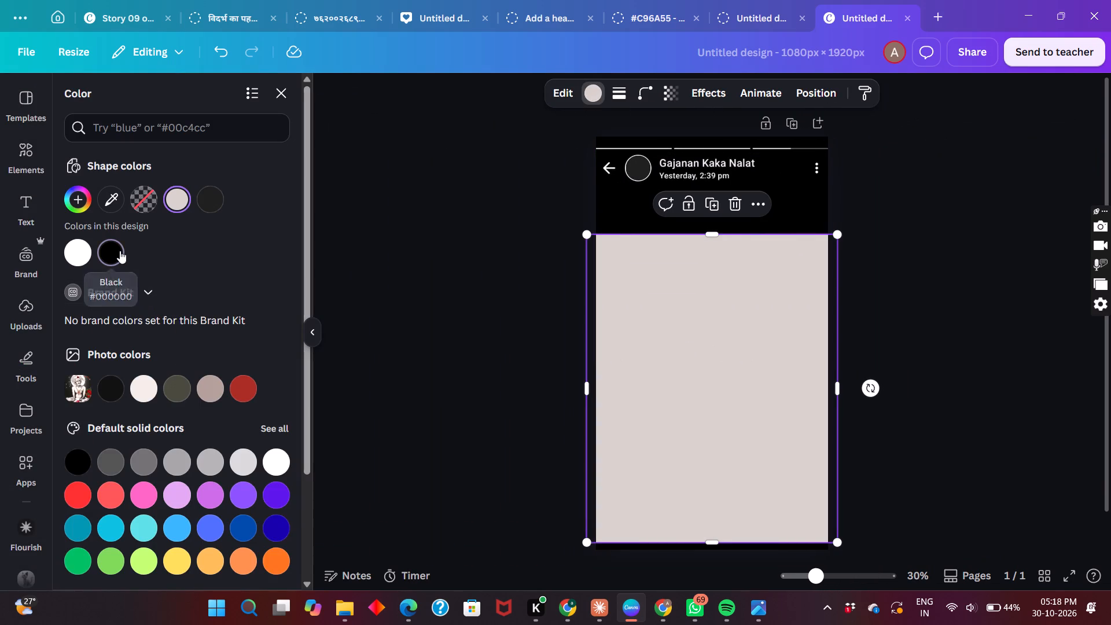
Extend the black rectangle's top edge slightly upward to cover the remaining strip of the saint picture.
left_click(451, 372)
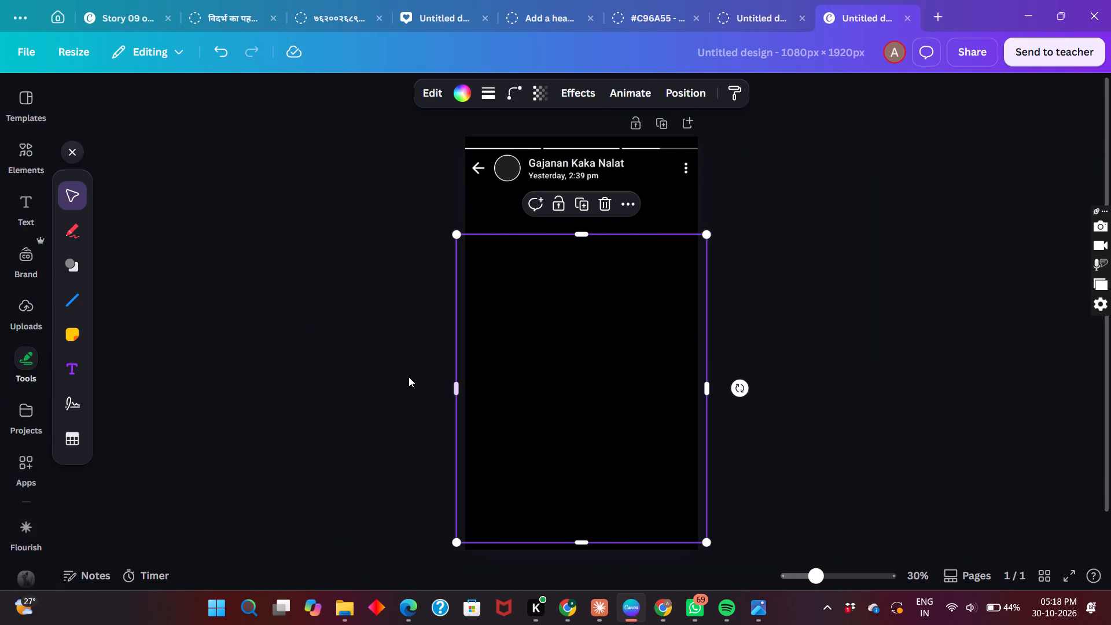
left_click(409, 377)
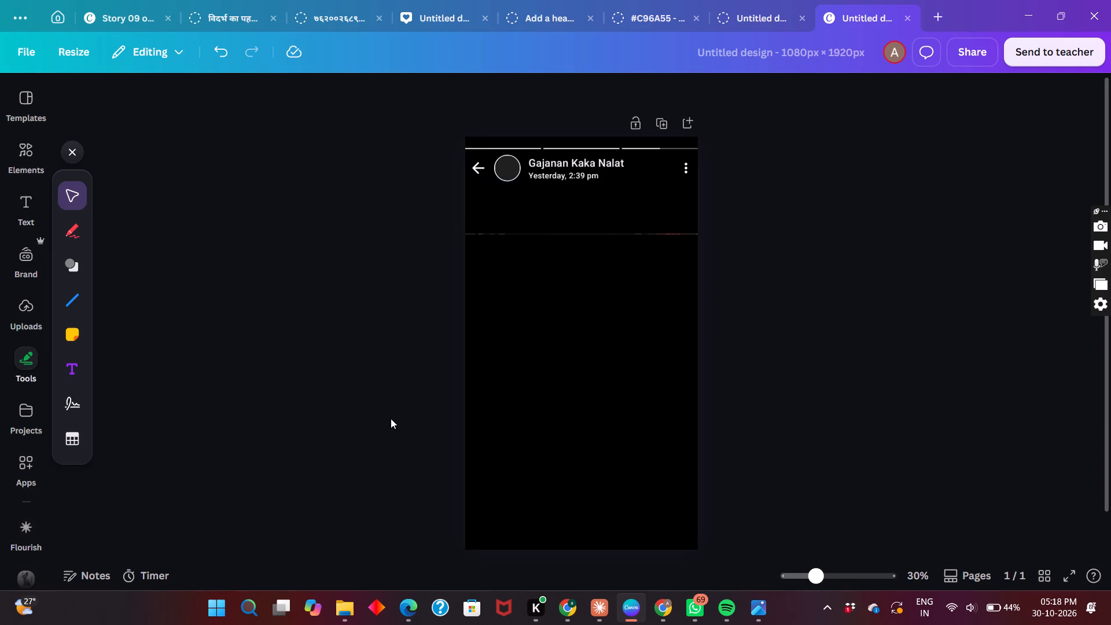
left_click(542, 381)
left_click_drag(588, 234, 590, 227)
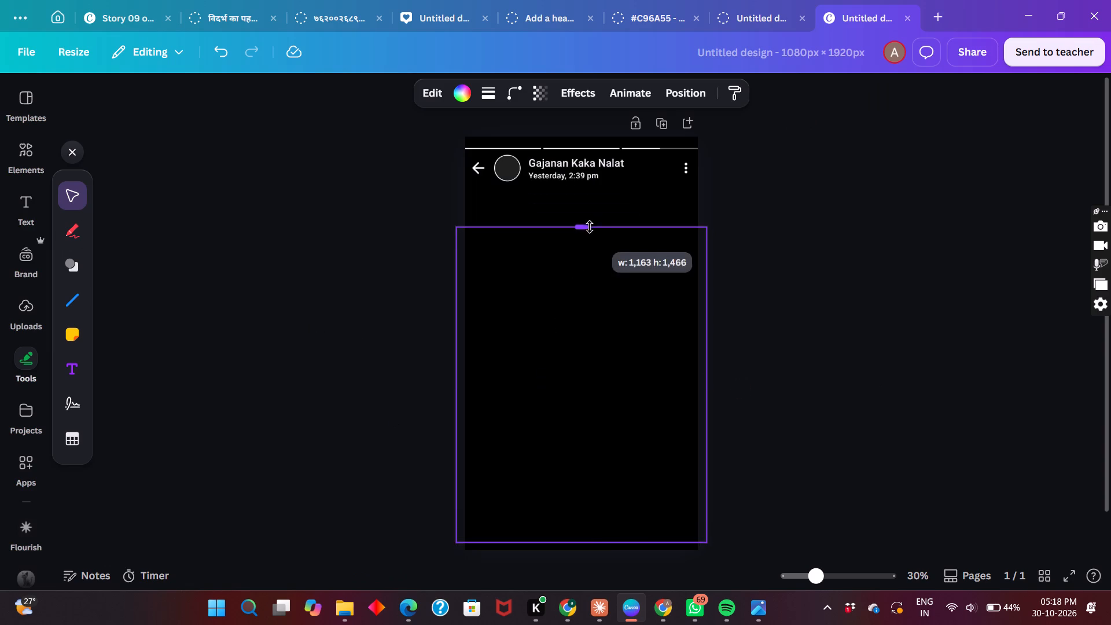
left_click_drag(590, 227, 591, 221)
left_click(794, 376)
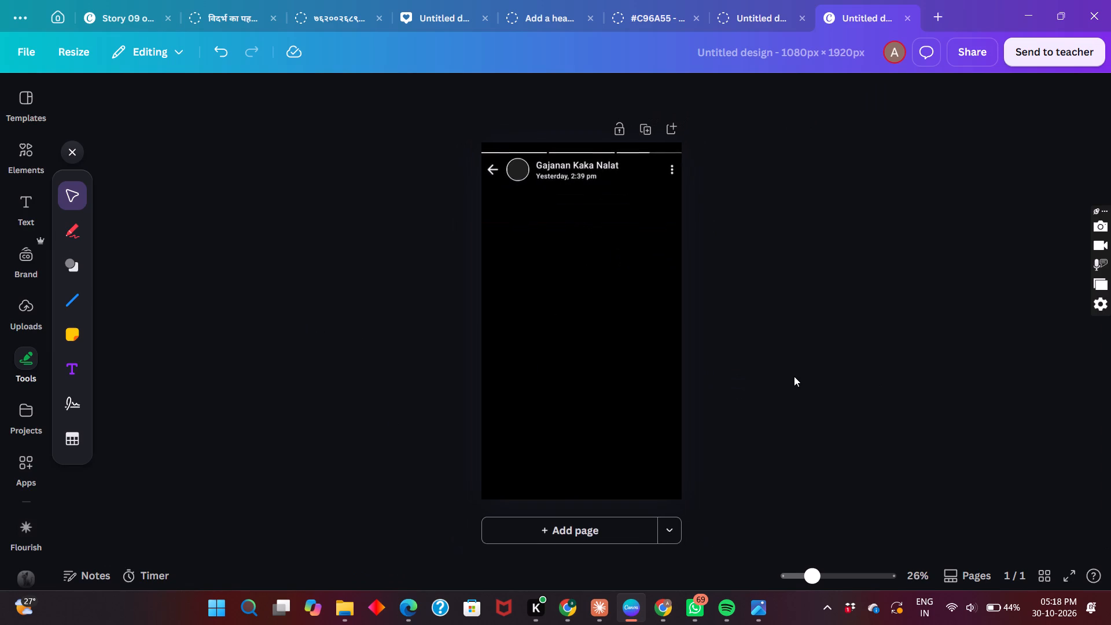
Fill the circle over the profile photo with black (#000000).
left_click(495, 134)
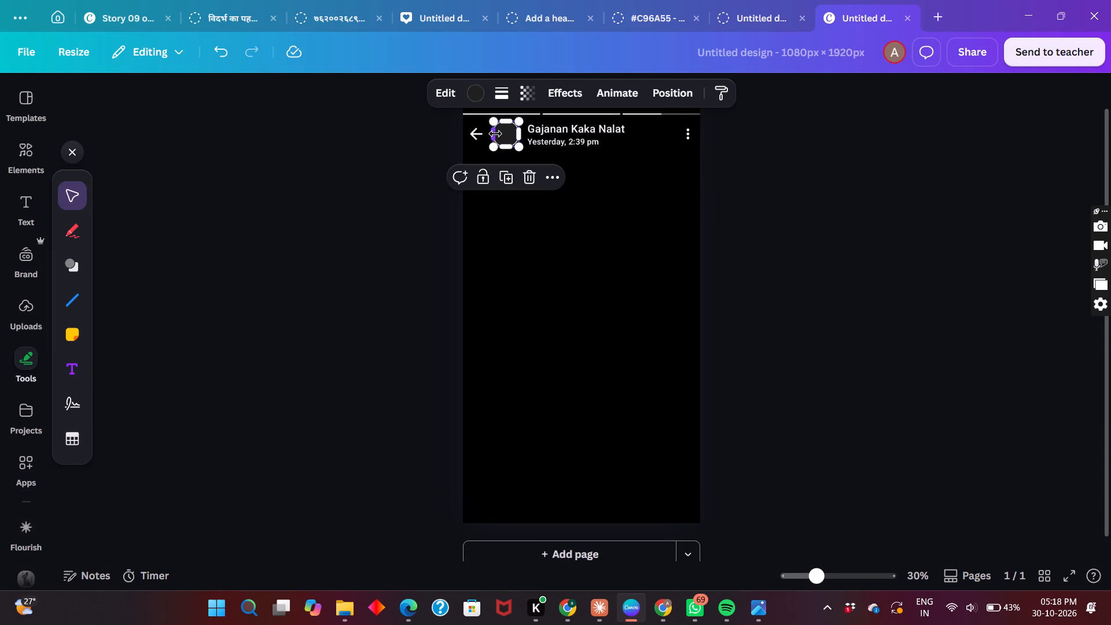
left_click(481, 89)
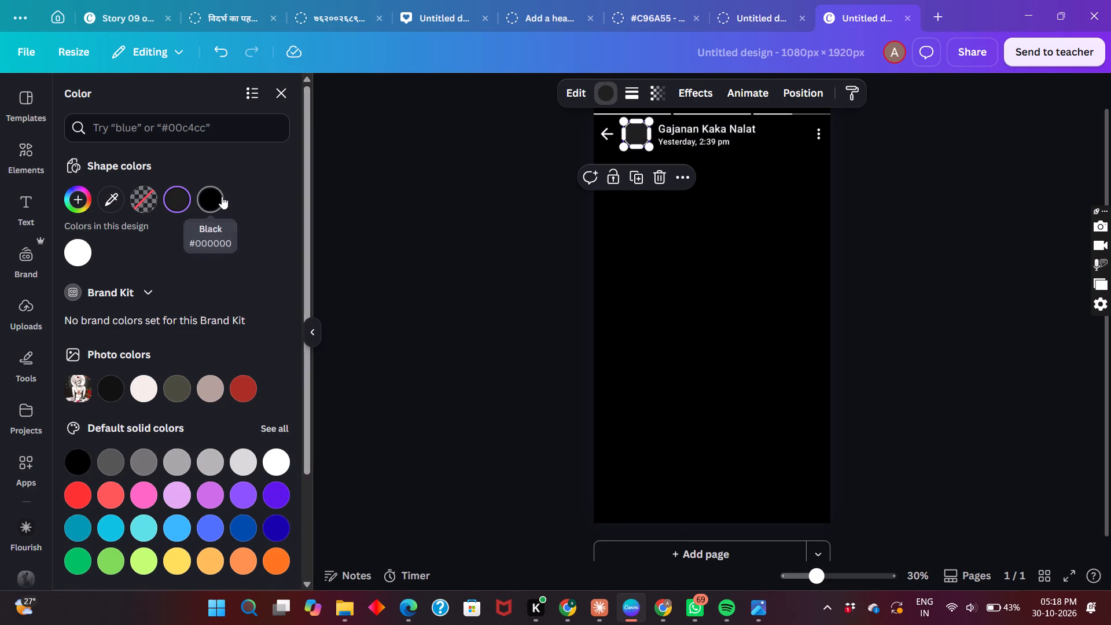
left_click(222, 196)
left_click(479, 356)
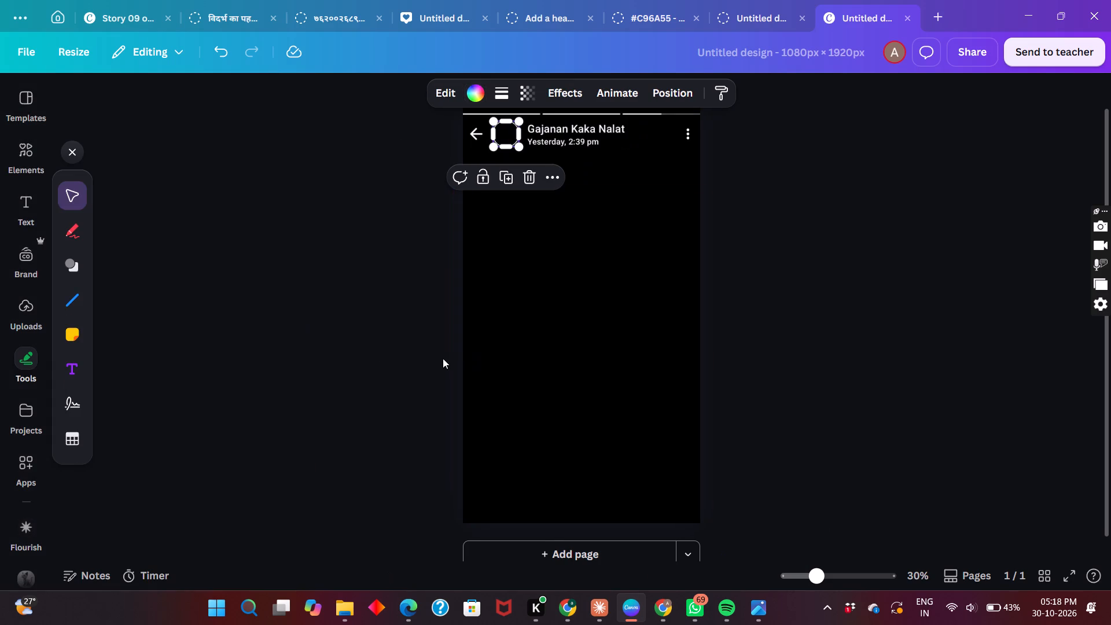
left_click(378, 350)
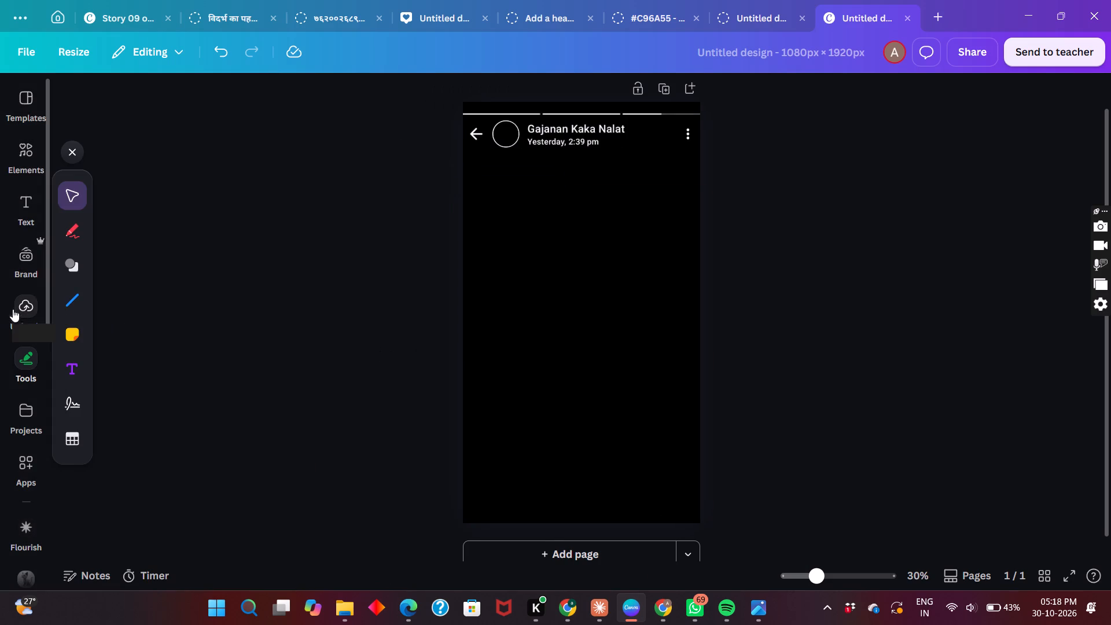
Insert the uploaded phone screenshot of the saint story onto the page again.
left_click(25, 296)
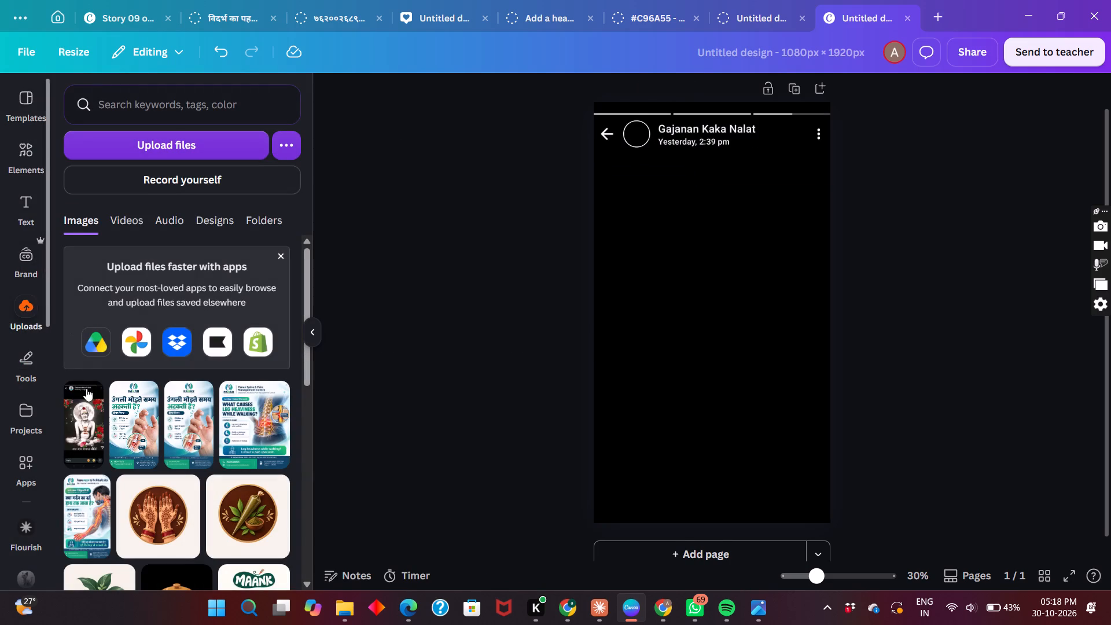
left_click(93, 433)
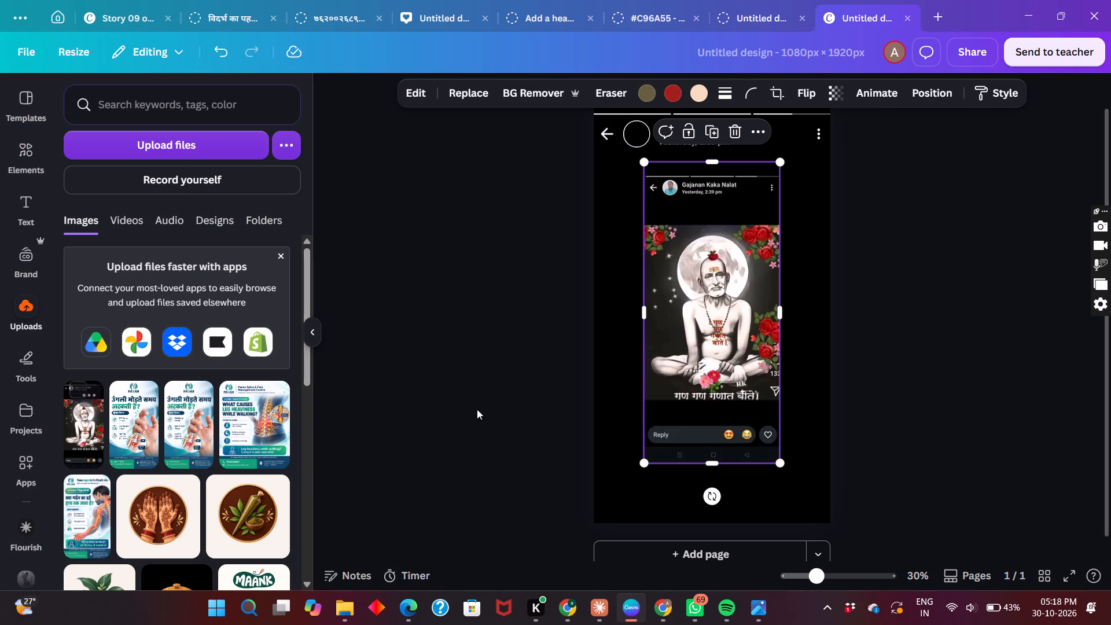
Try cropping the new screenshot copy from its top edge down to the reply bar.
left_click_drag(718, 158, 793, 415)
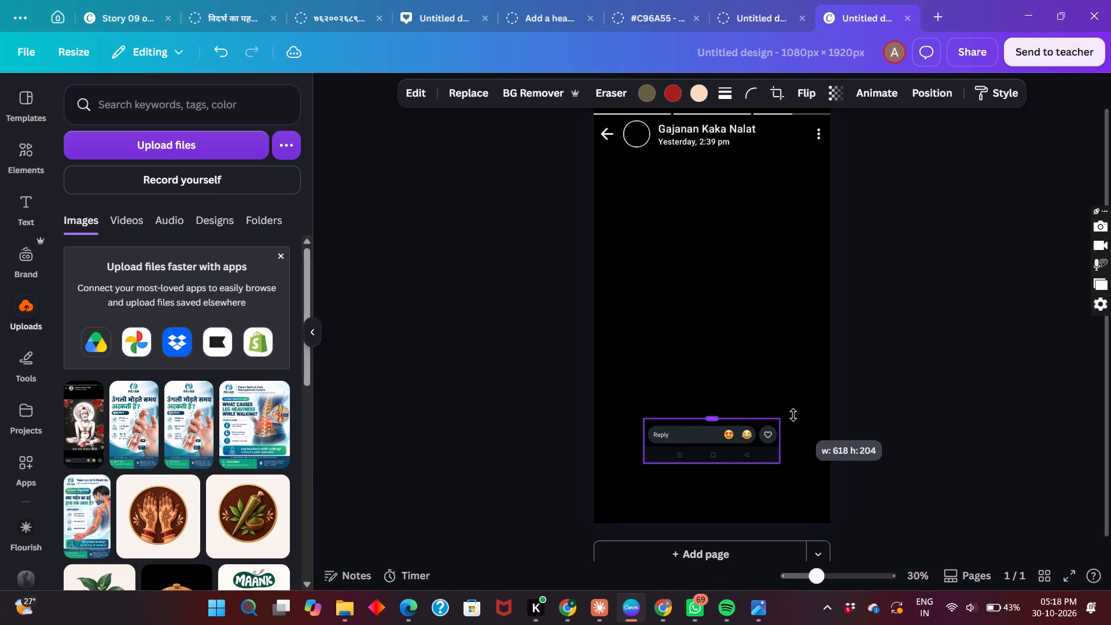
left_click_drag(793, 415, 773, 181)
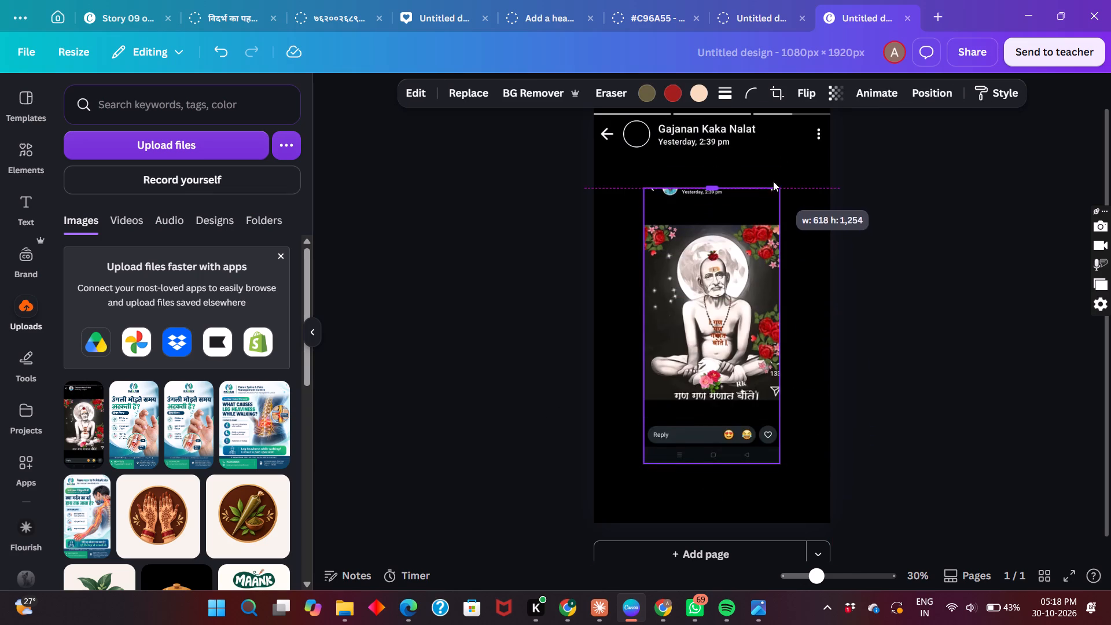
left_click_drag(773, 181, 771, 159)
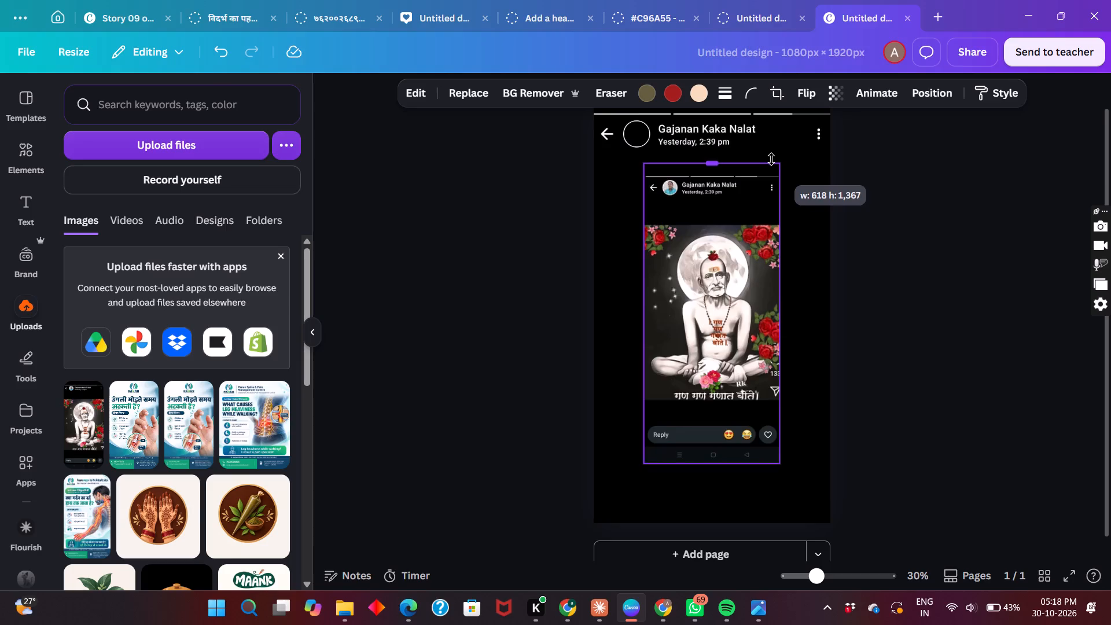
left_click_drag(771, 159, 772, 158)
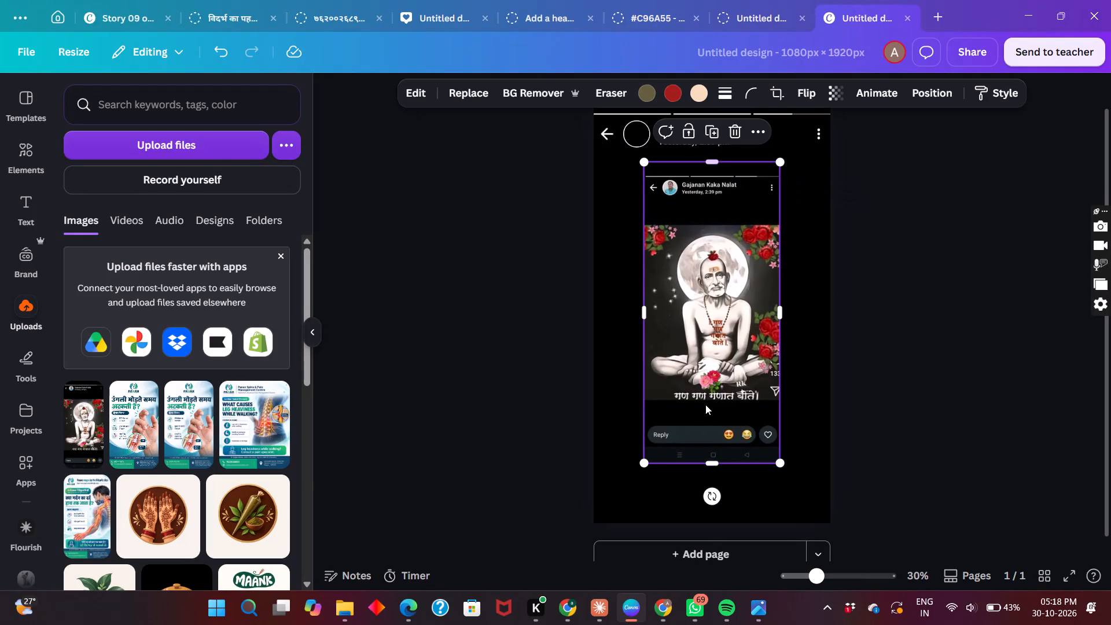
Align the screenshot copy with the page's top-left corner and enlarge it proportionally to about 917 px wide.
left_click_drag(705, 405, 701, 348)
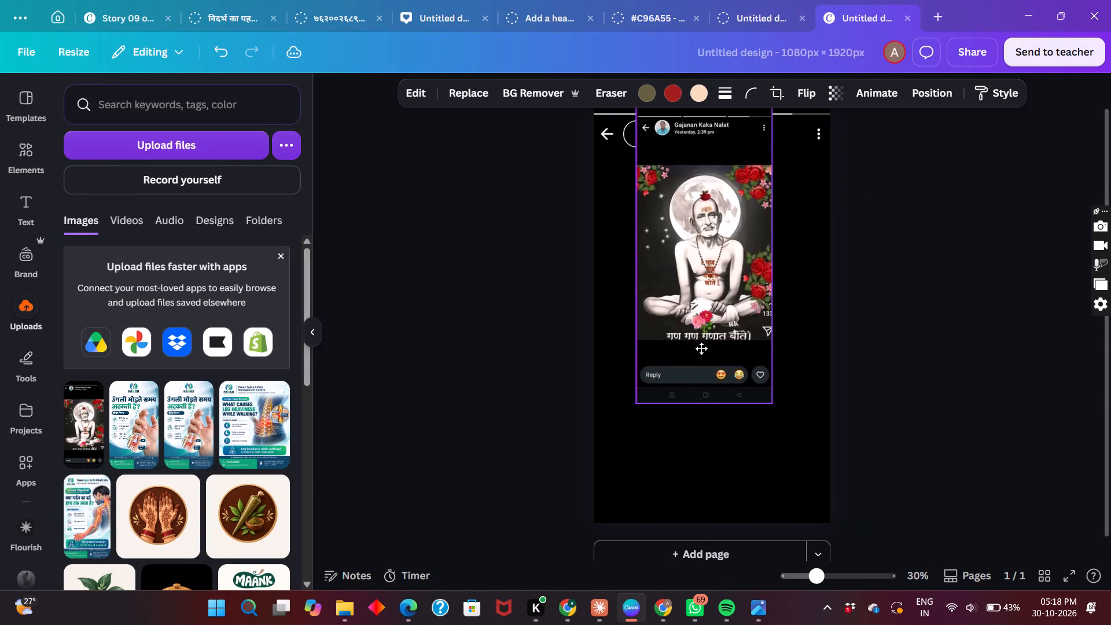
left_click_drag(701, 348, 700, 346)
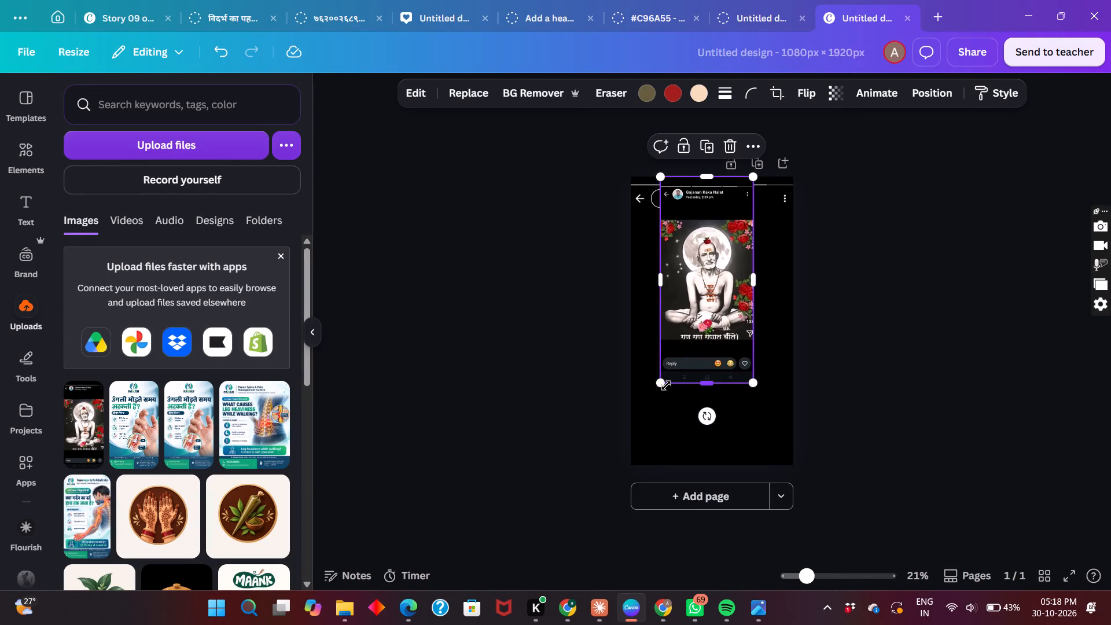
left_click_drag(665, 385, 635, 447)
left_click_drag(671, 417, 671, 434)
left_click_drag(757, 194, 772, 180)
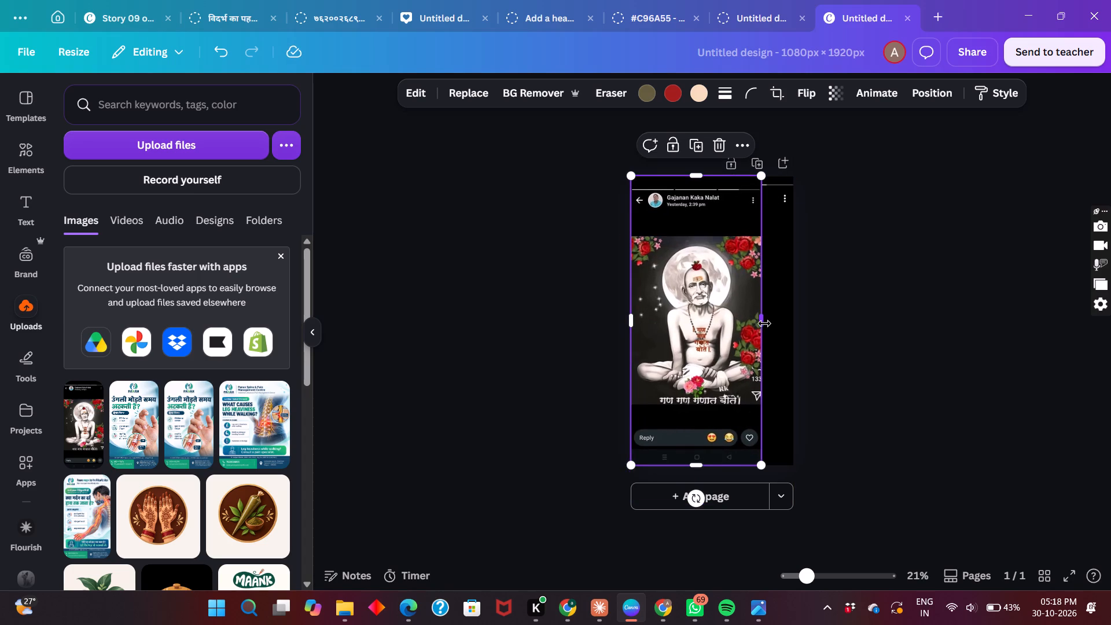
scroll(764, 323, "down", 2)
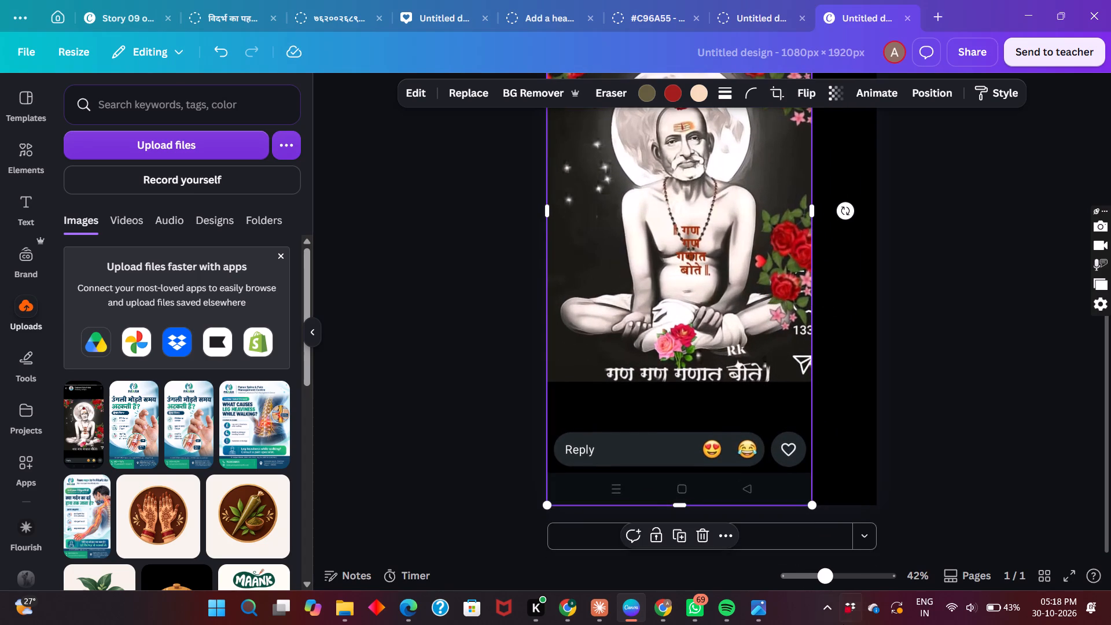
left_click_drag(814, 508, 829, 520)
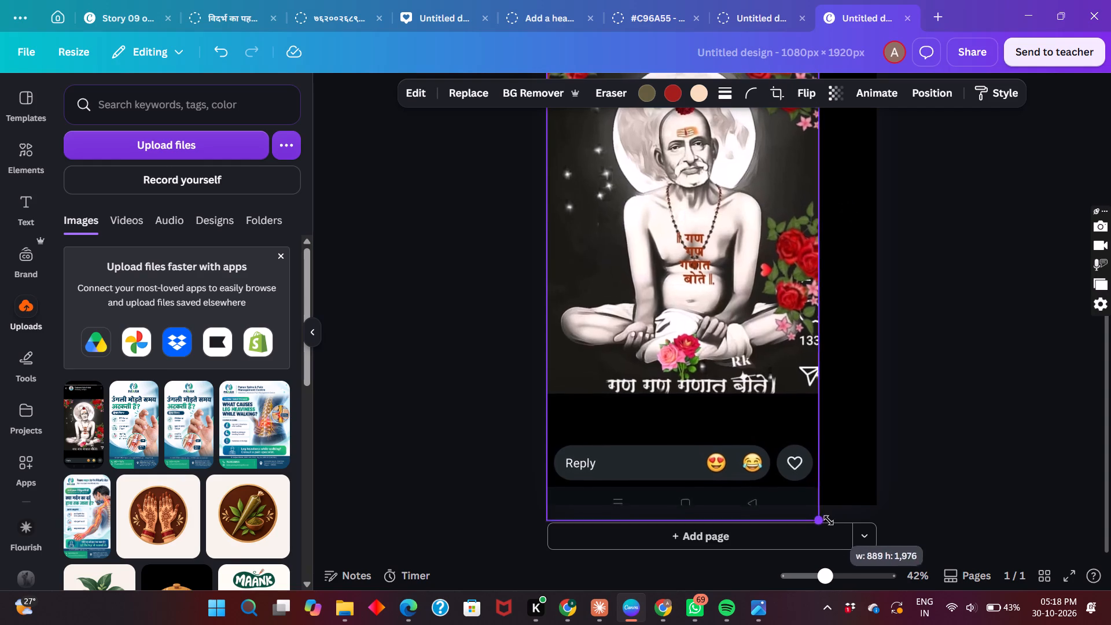
left_click_drag(829, 520, 844, 534)
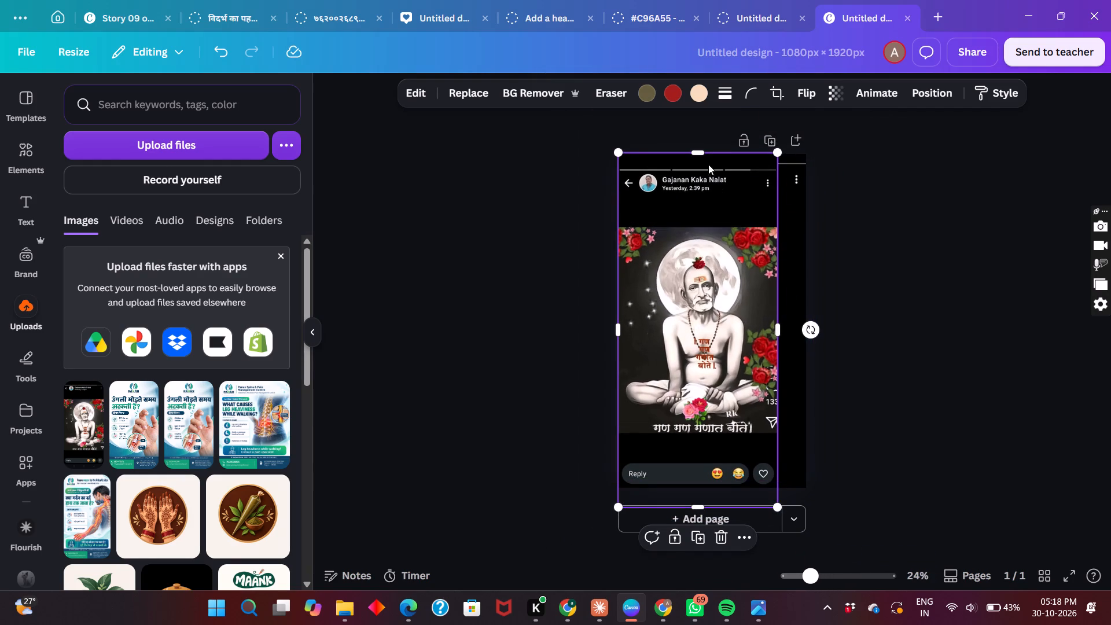
Crop the screenshot copy from its top edge to about 310 px high, leaving only the reply bar section.
left_click_drag(699, 153, 756, 453)
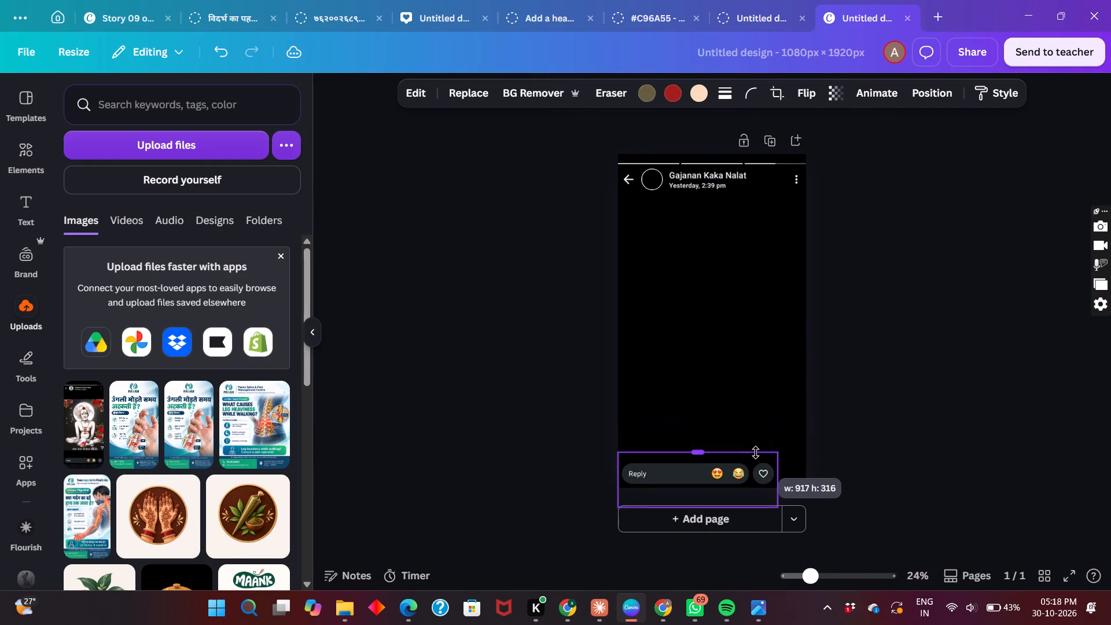
left_click_drag(756, 453, 757, 454)
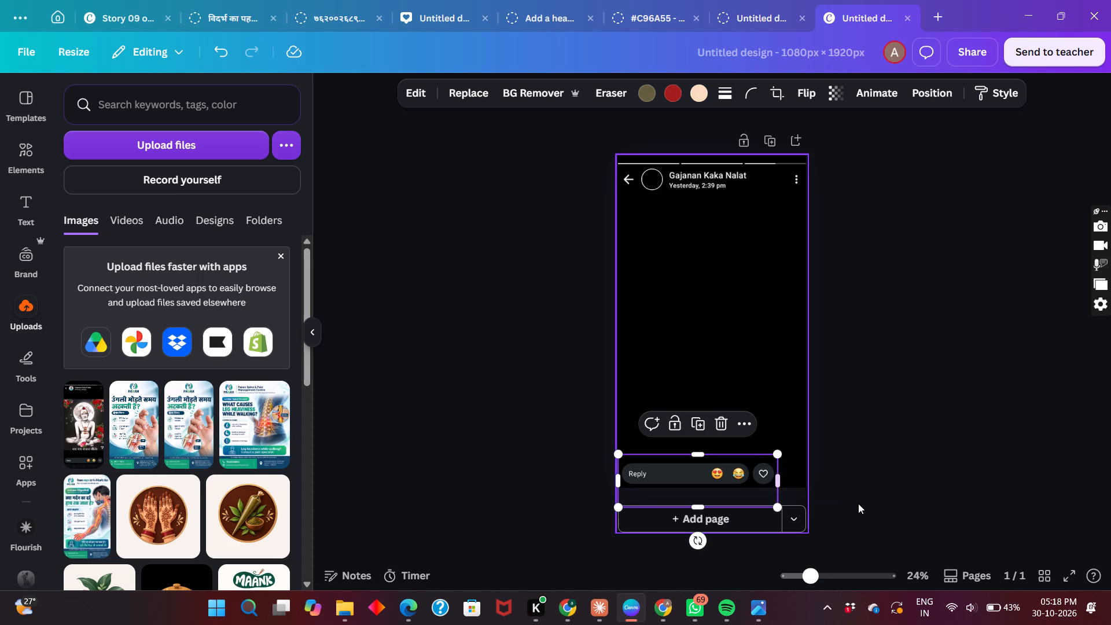
left_click(870, 501)
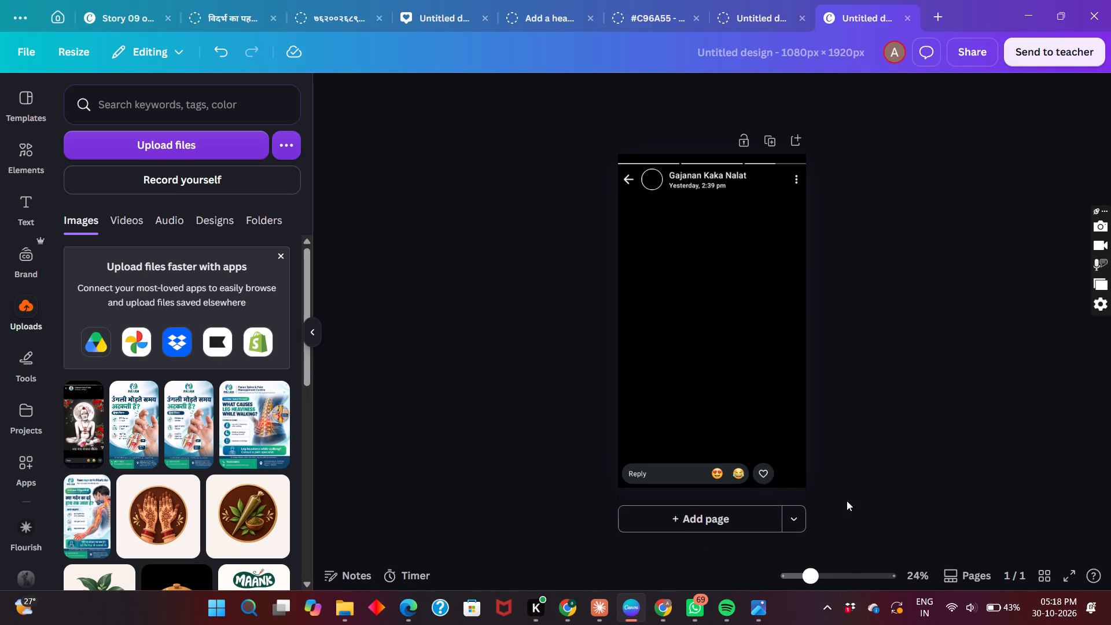
Move the cropped reply bar to the page's horizontal centre near the bottom edge.
left_click_drag(732, 480, 746, 478)
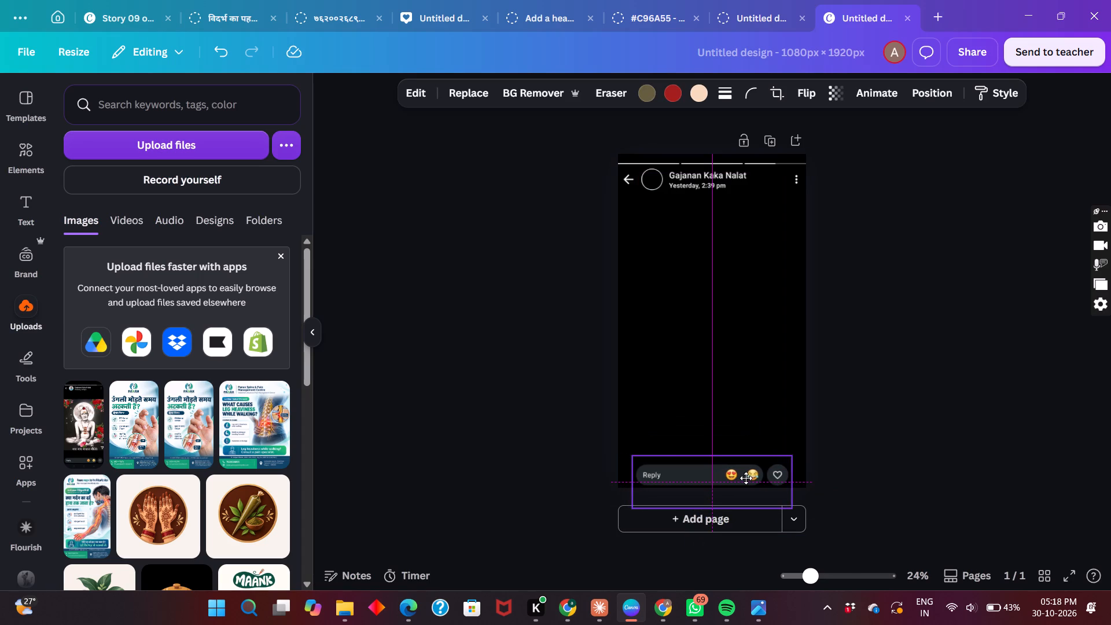
Place the cropped reply bar image near the page's bottom and enlarge it to the full 1080 px page width.
left_click_drag(746, 478, 748, 475)
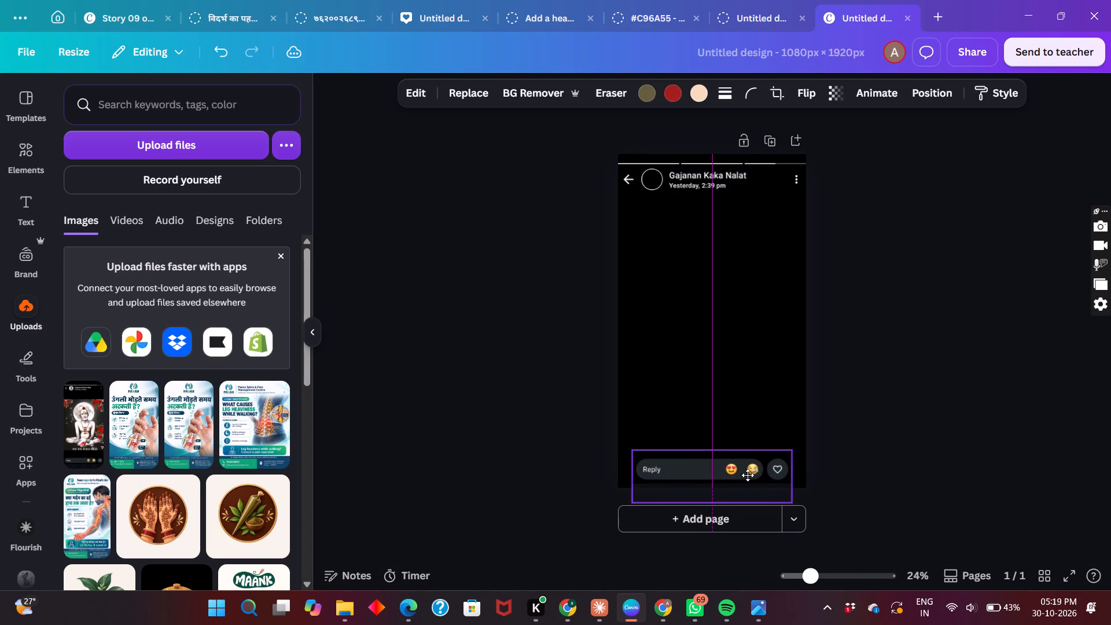
left_click_drag(748, 475, 748, 473)
left_click_drag(636, 451, 634, 451)
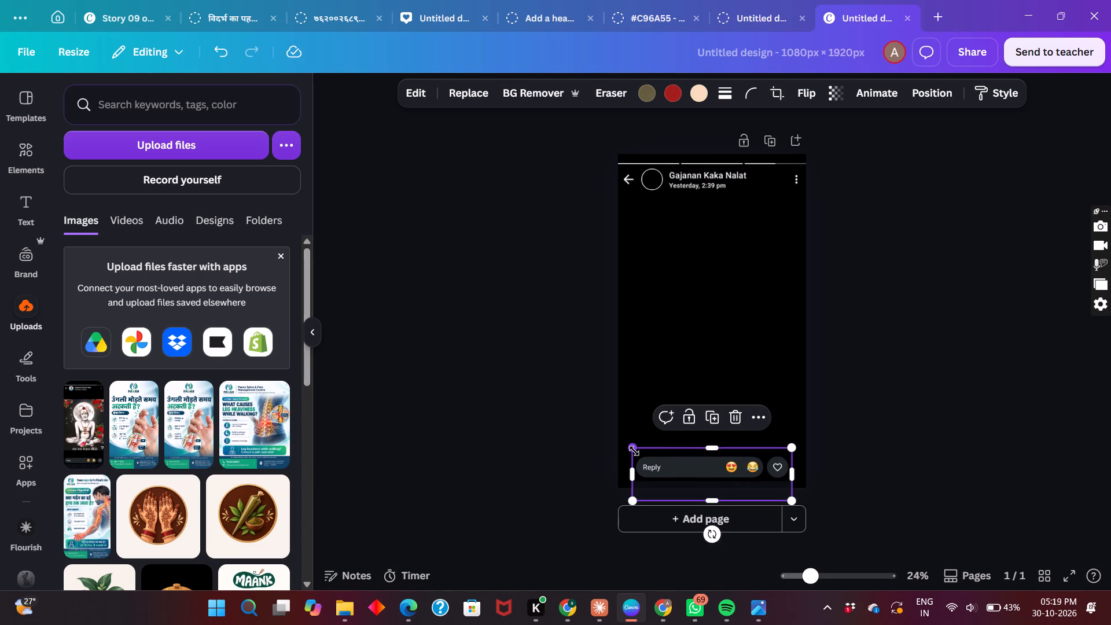
left_click_drag(634, 451, 624, 450)
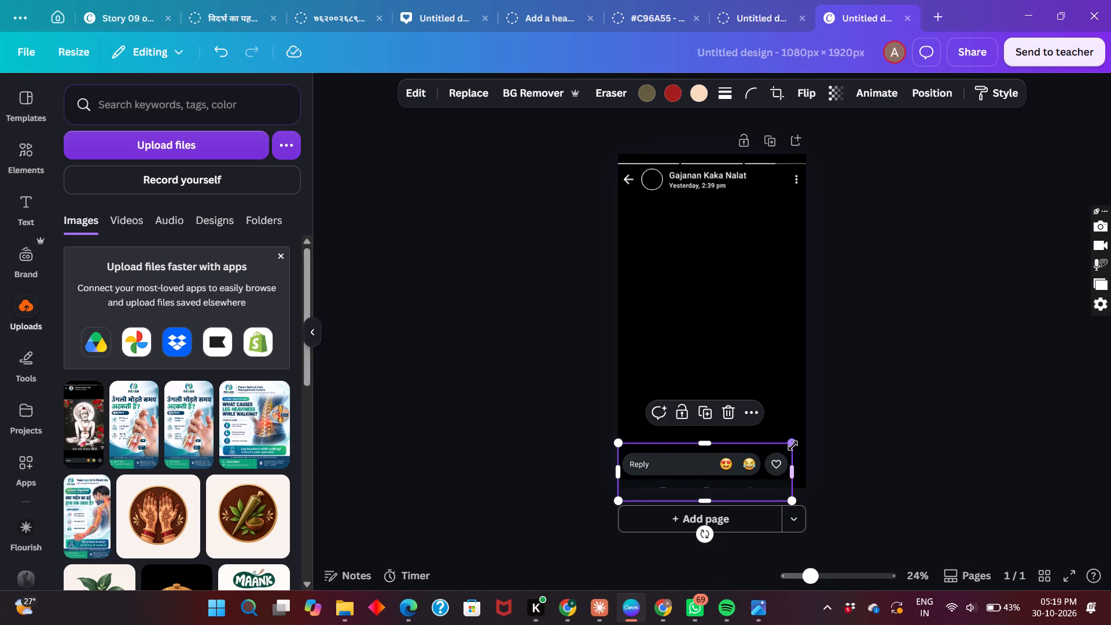
left_click_drag(793, 442, 806, 437)
left_click(891, 495)
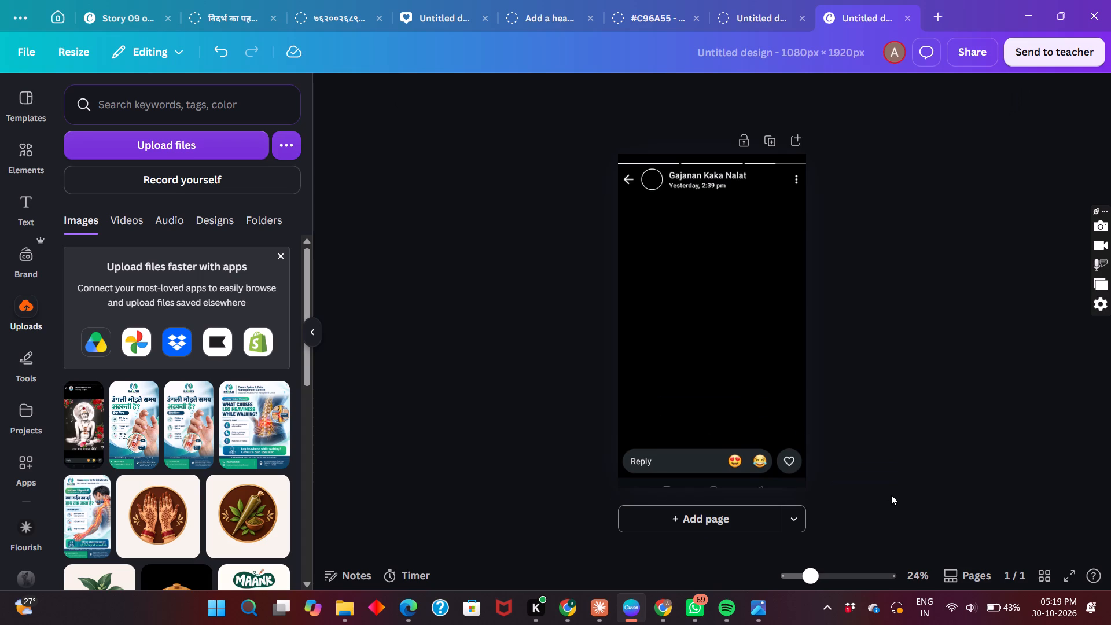
Move the reply bar image so its bottom edge lines up with the page's bottom edge.
left_click(731, 476)
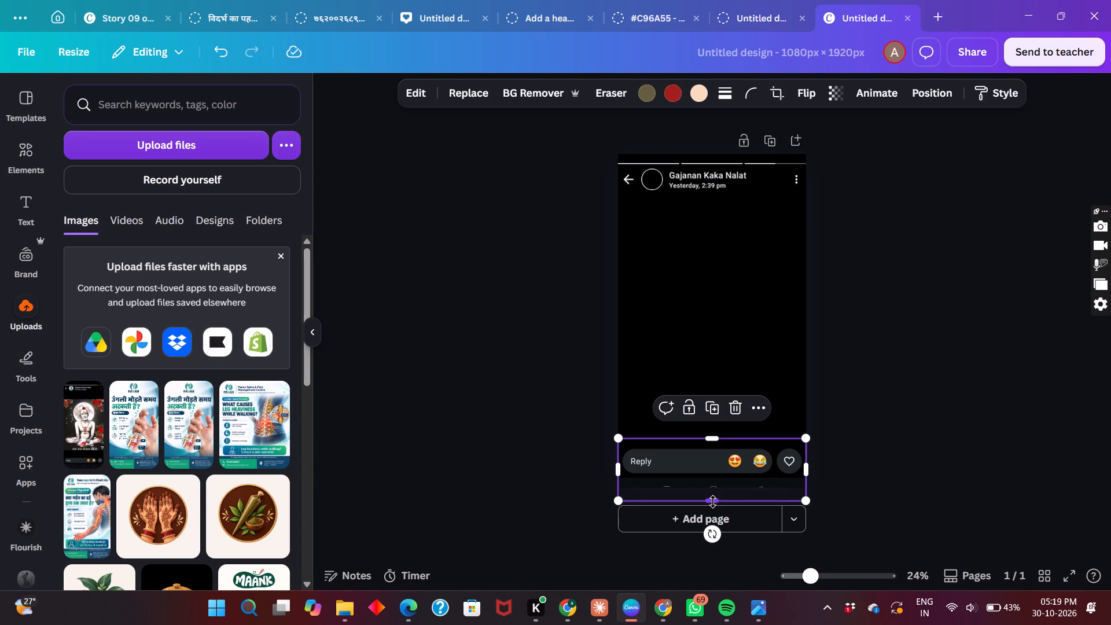
left_click(713, 502)
left_click_drag(724, 472, 724, 480)
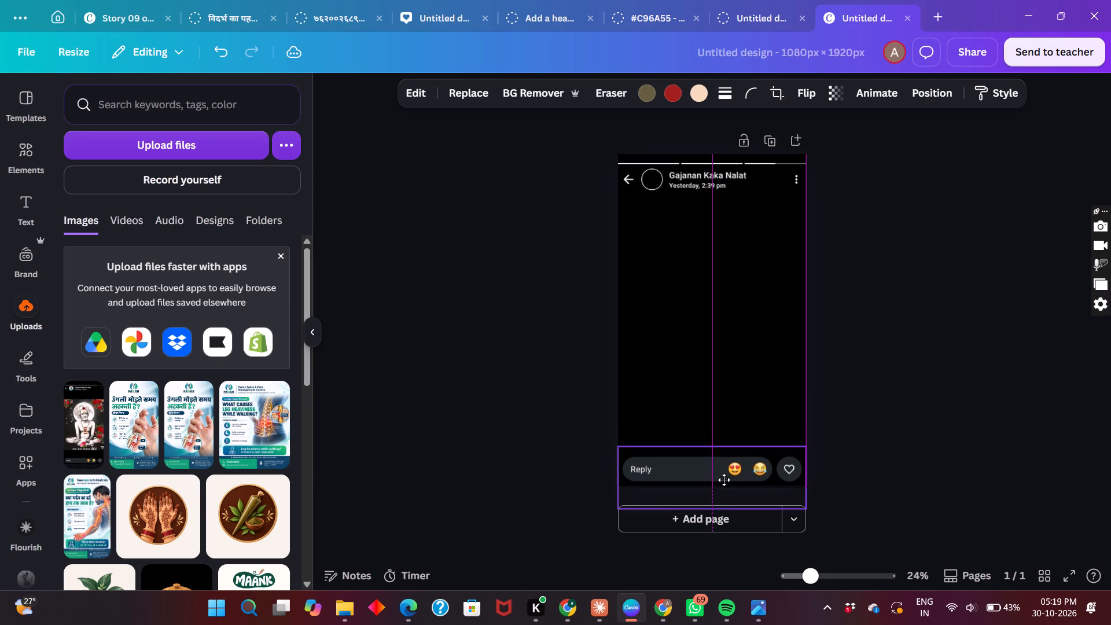
left_click_drag(724, 480, 724, 479)
scroll(724, 479, "down", 1)
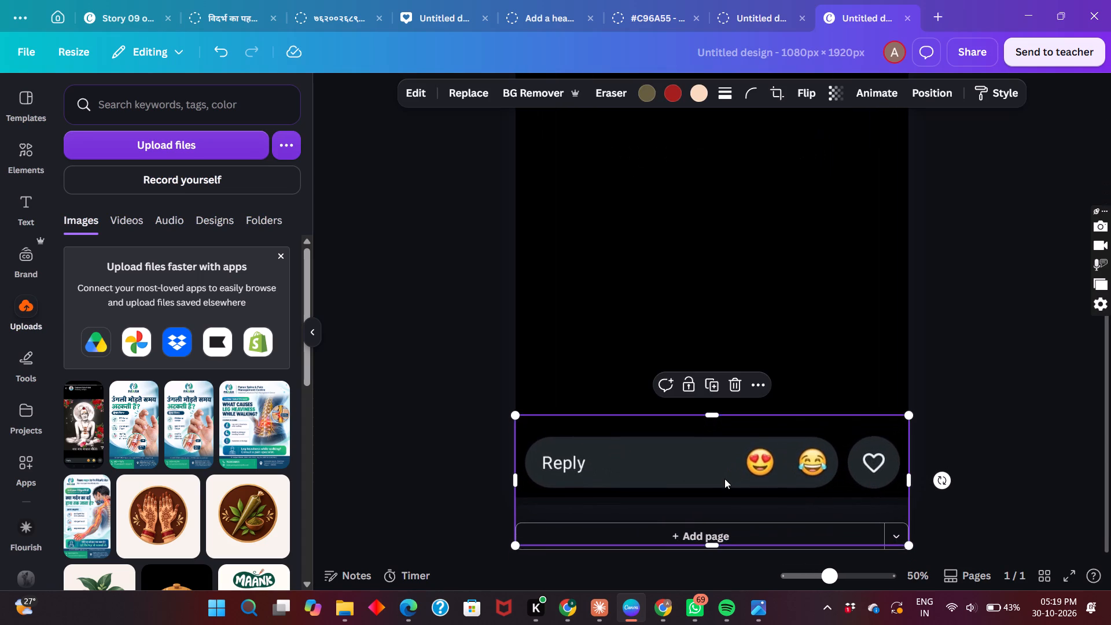
scroll(721, 491, "down", 1)
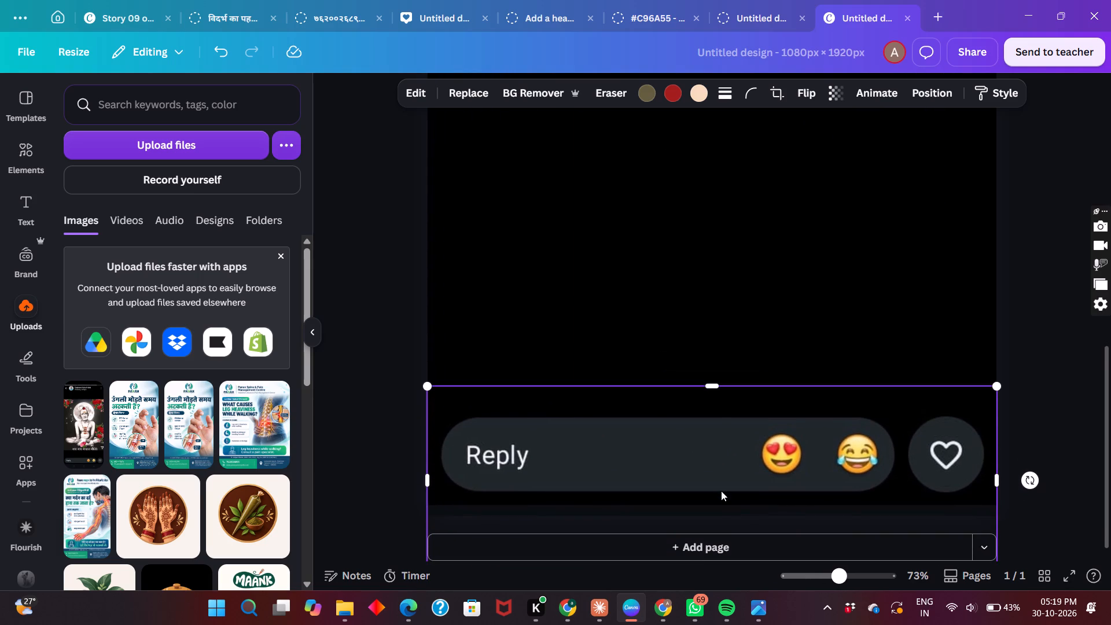
scroll(721, 491, "down", 1)
left_click_drag(718, 478, 720, 427)
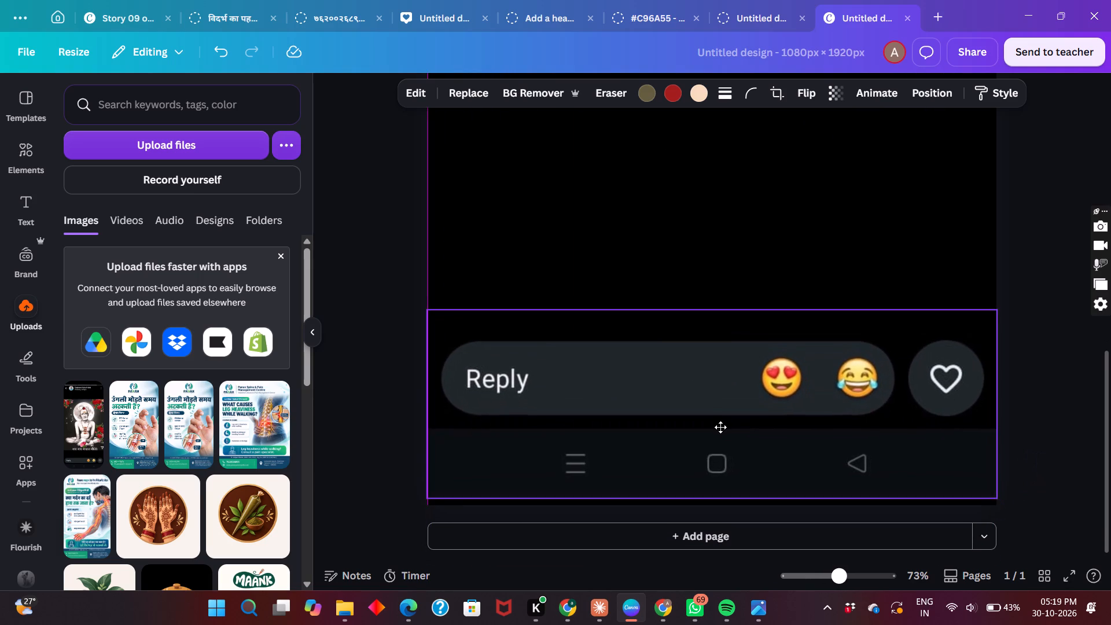
left_click_drag(720, 427, 721, 431)
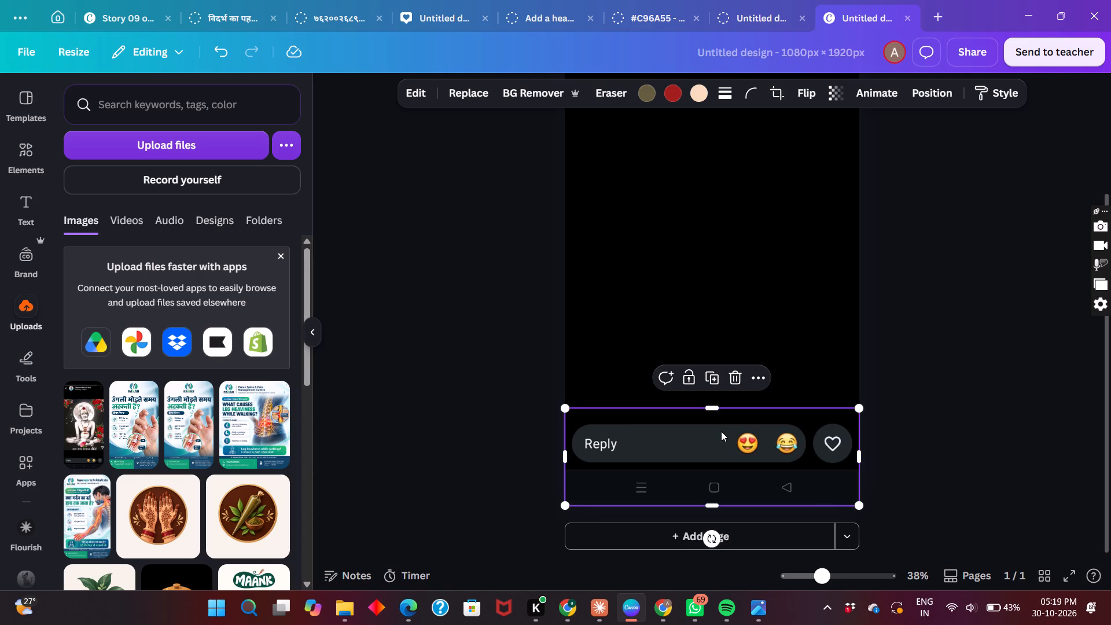
scroll(721, 431, "down", 1)
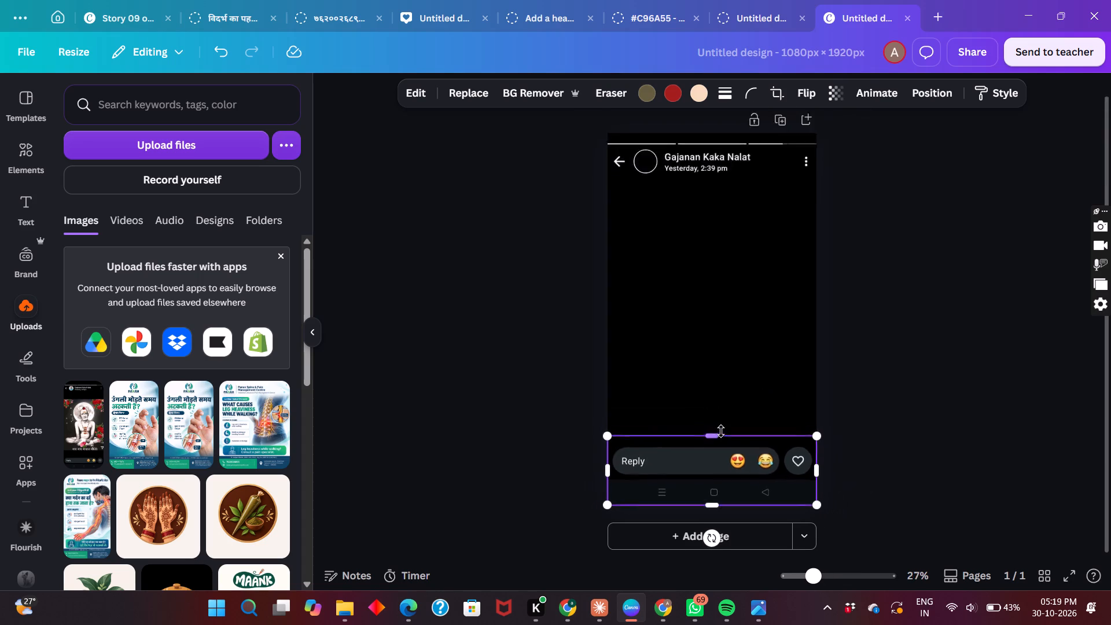
left_click(832, 437)
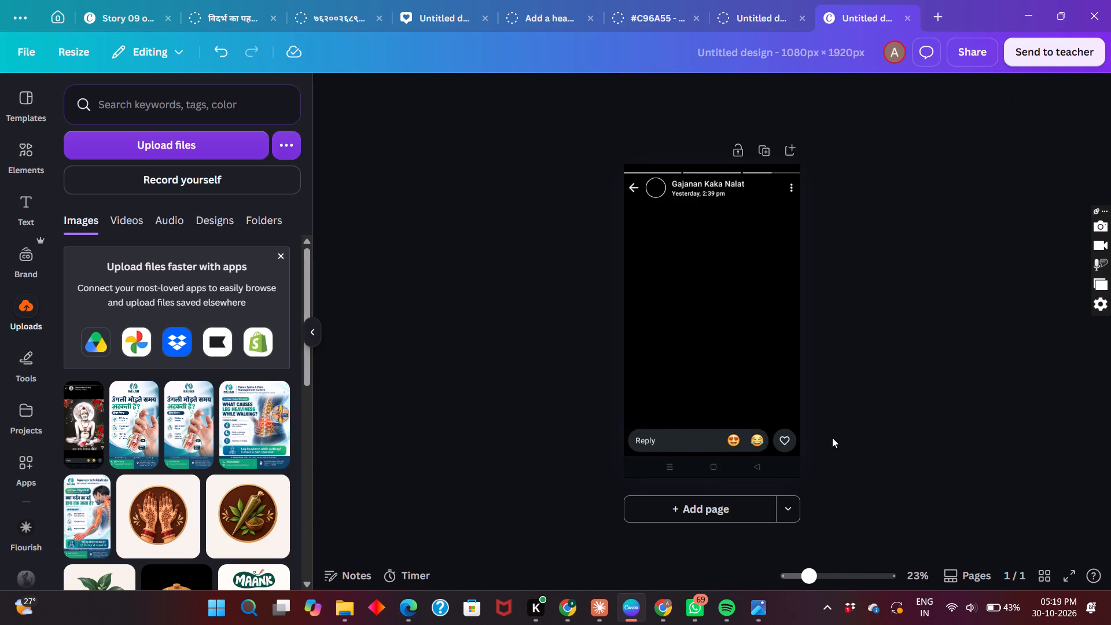
Crop the phone navigation icons off the reply bar image's bottom and trim a little from its top.
left_click(749, 455)
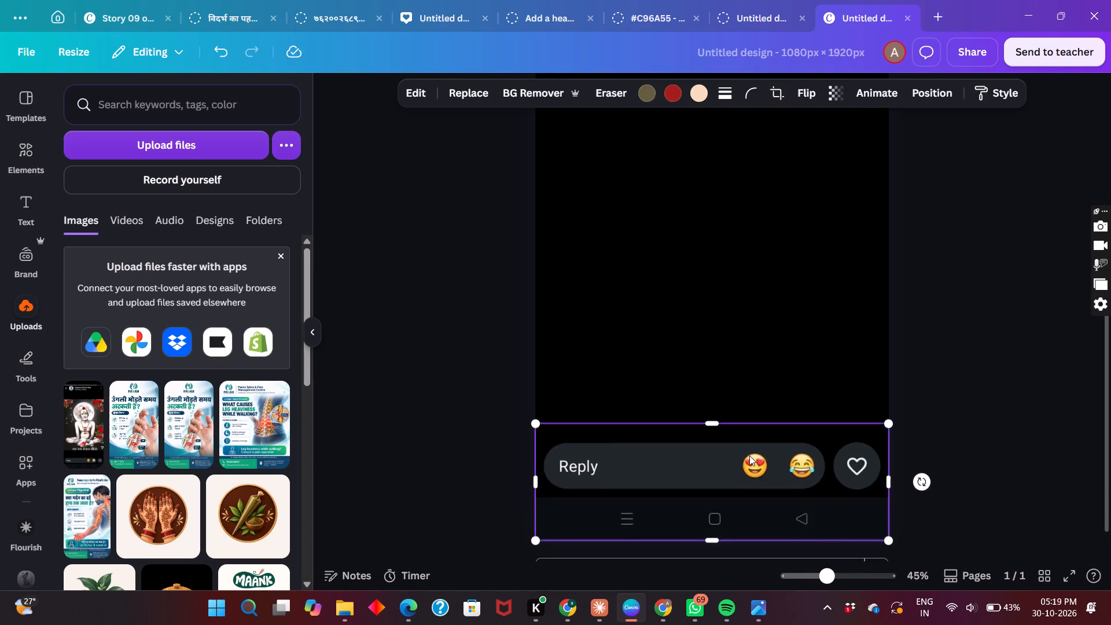
scroll(749, 455, "down", 1)
left_click_drag(715, 508, 714, 469)
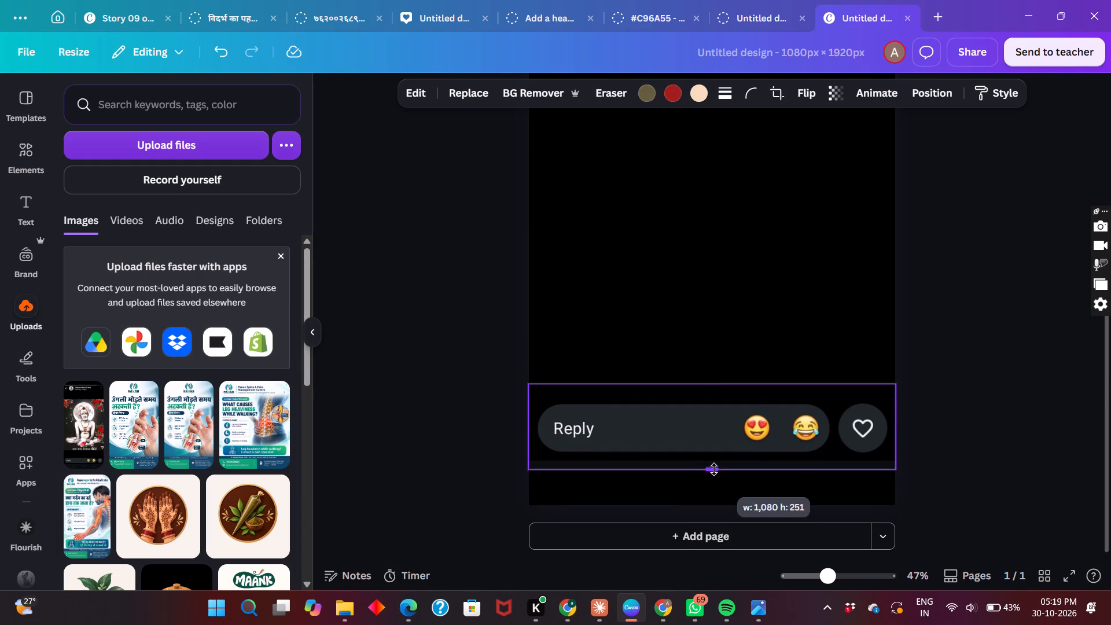
left_click_drag(714, 469, 714, 462)
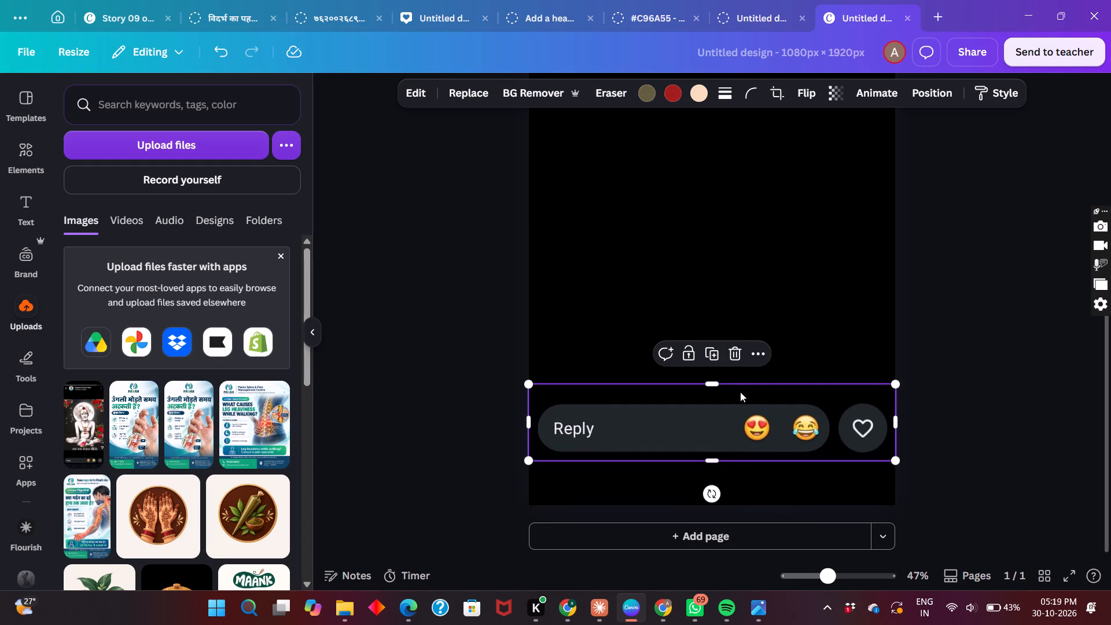
left_click_drag(719, 381, 720, 387)
left_click_drag(720, 387, 722, 394)
left_click(1001, 452)
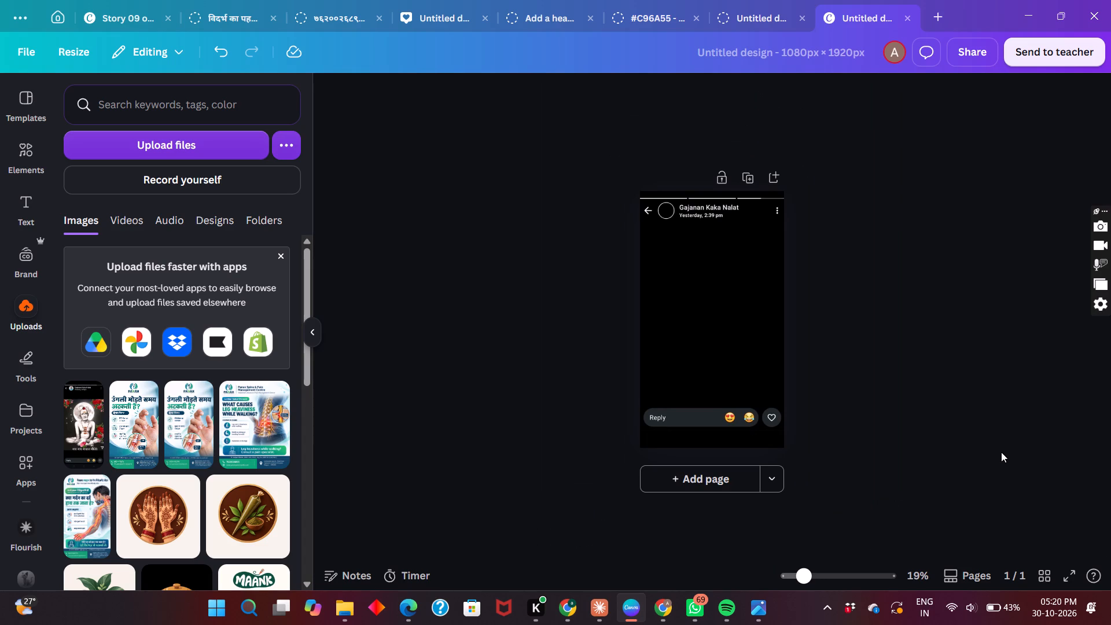
Move the background screenshot down slightly and extend its top edge to cover the gap at the page's top.
left_click(724, 216)
left_click_drag(724, 216, 724, 222)
left_click(711, 198)
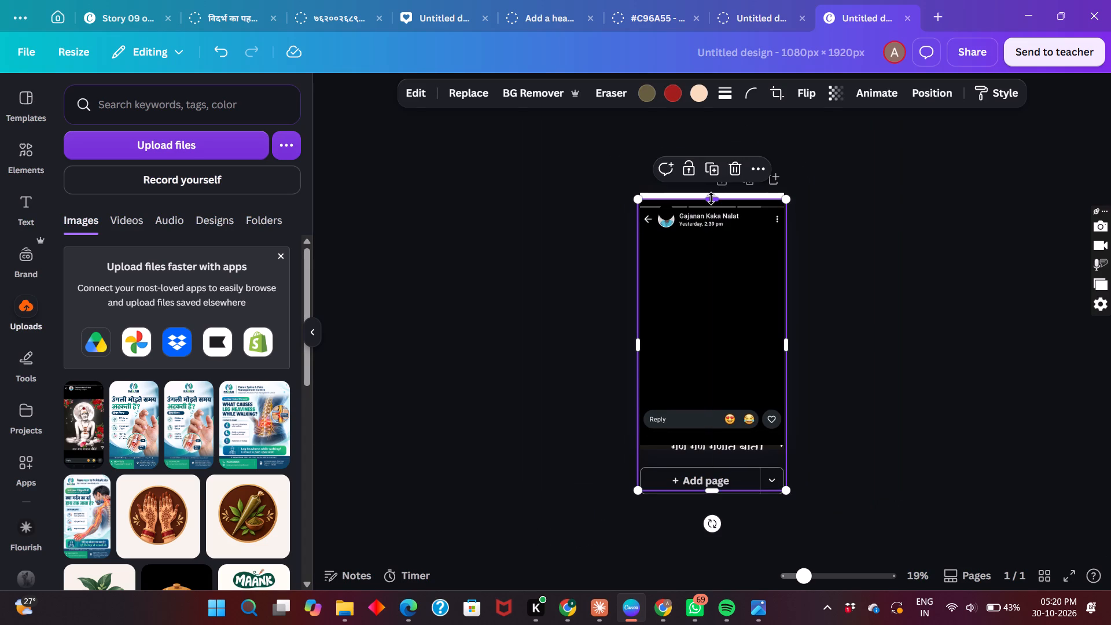
left_click(713, 217)
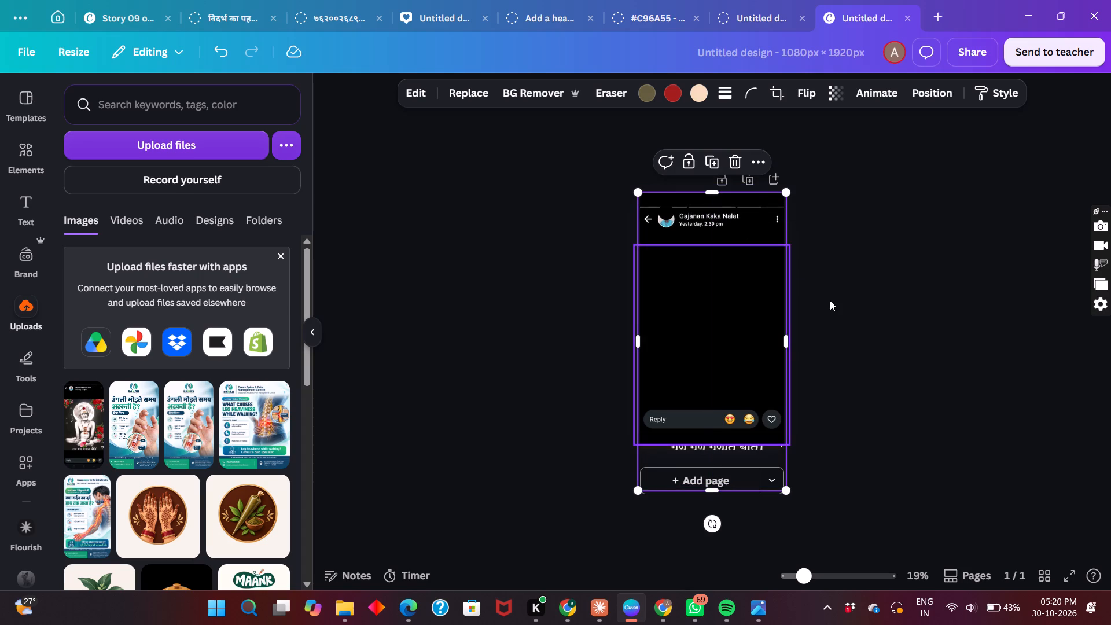
Move the black circle down over the shifted profile photo and centre it inside the white ring.
scroll(484, 186, "up", 1)
scroll(791, 306, "up", 1)
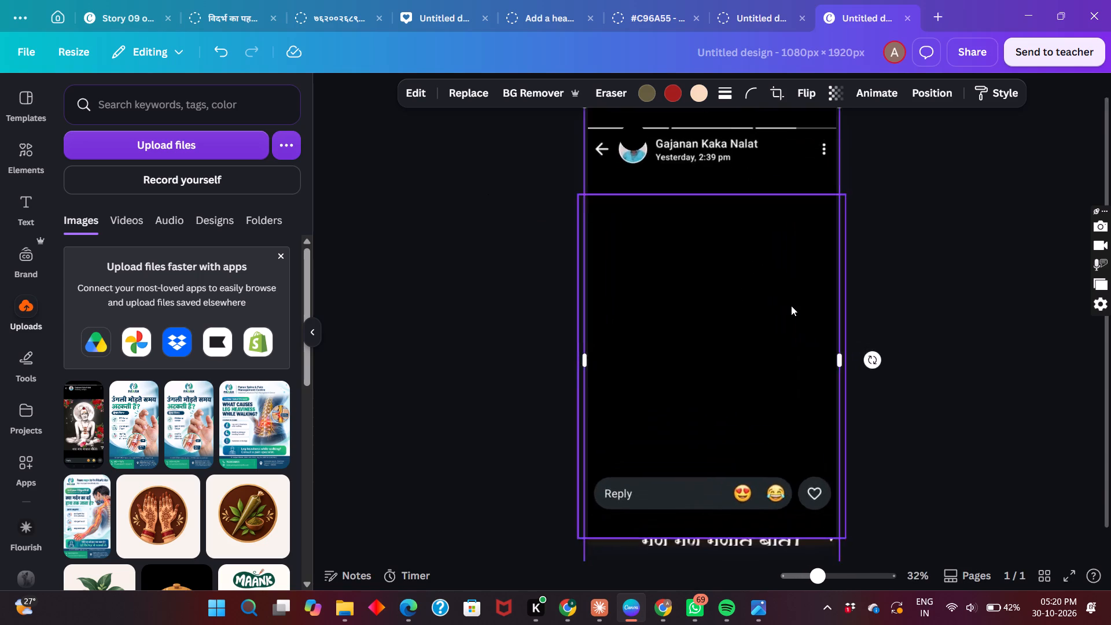
scroll(791, 306, "up", 7)
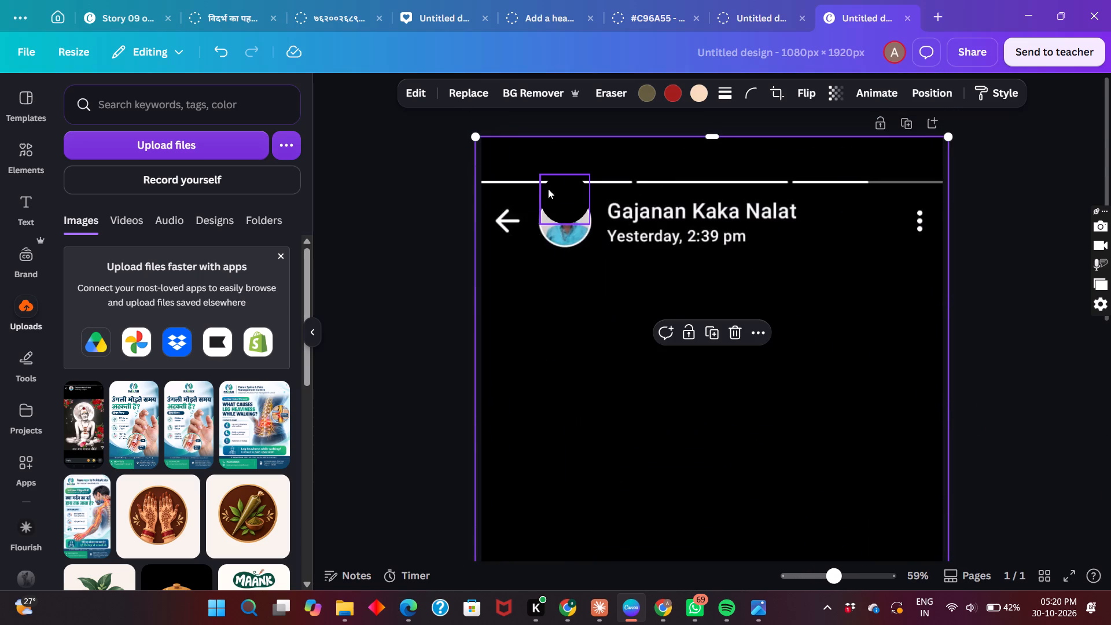
left_click_drag(570, 203, 570, 225)
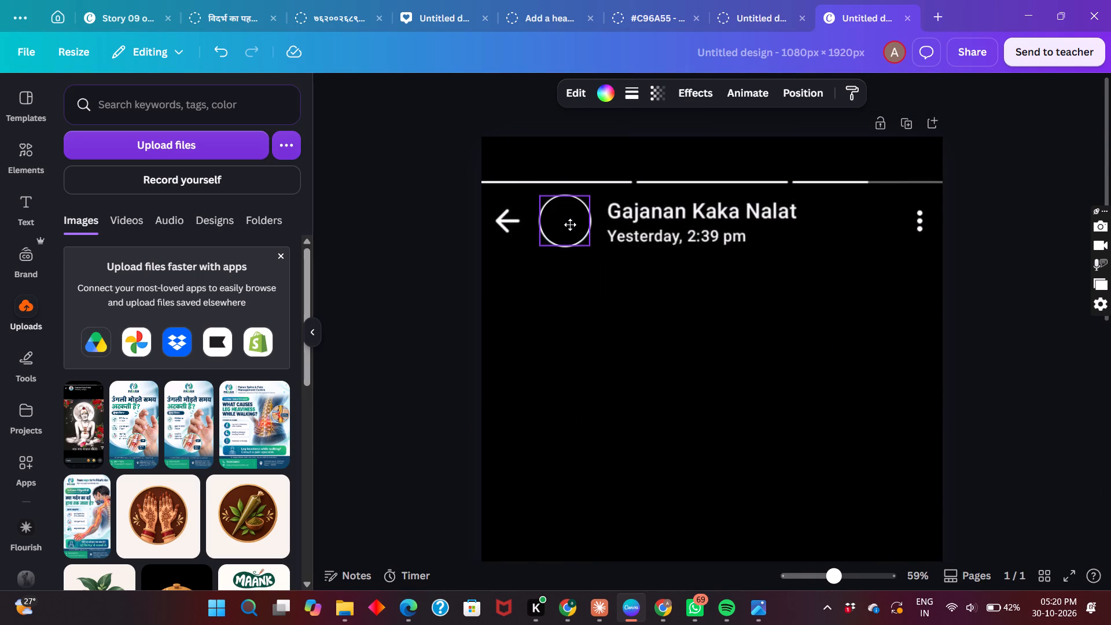
left_click_drag(570, 225, 570, 225)
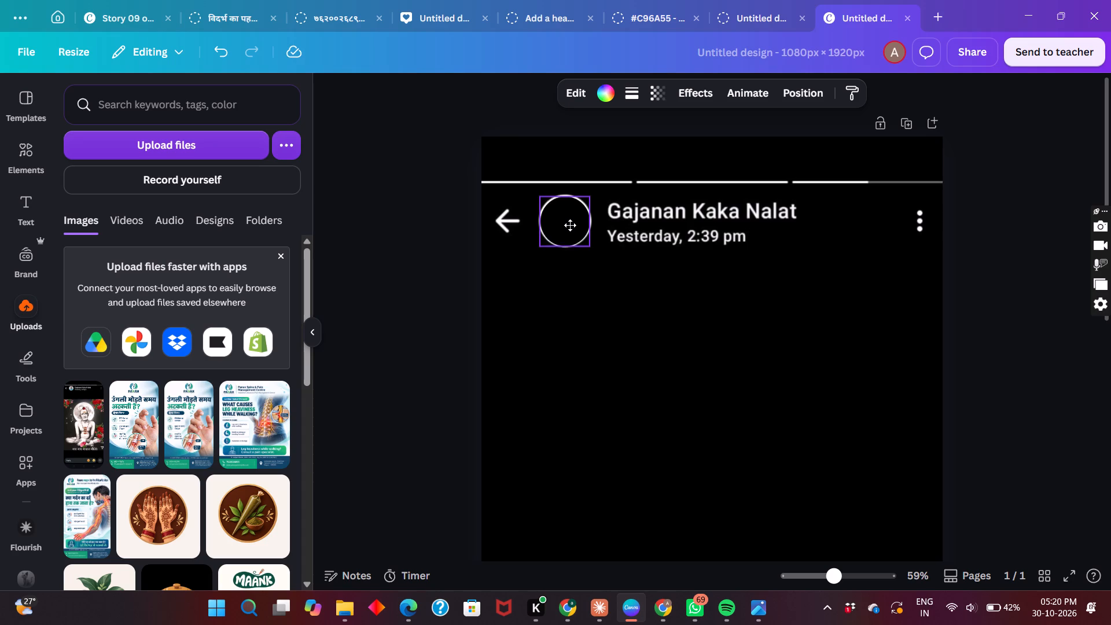
left_click_drag(570, 225, 570, 225)
scroll(594, 343, "up", 6)
scroll(594, 343, "right", 5)
left_click(585, 344)
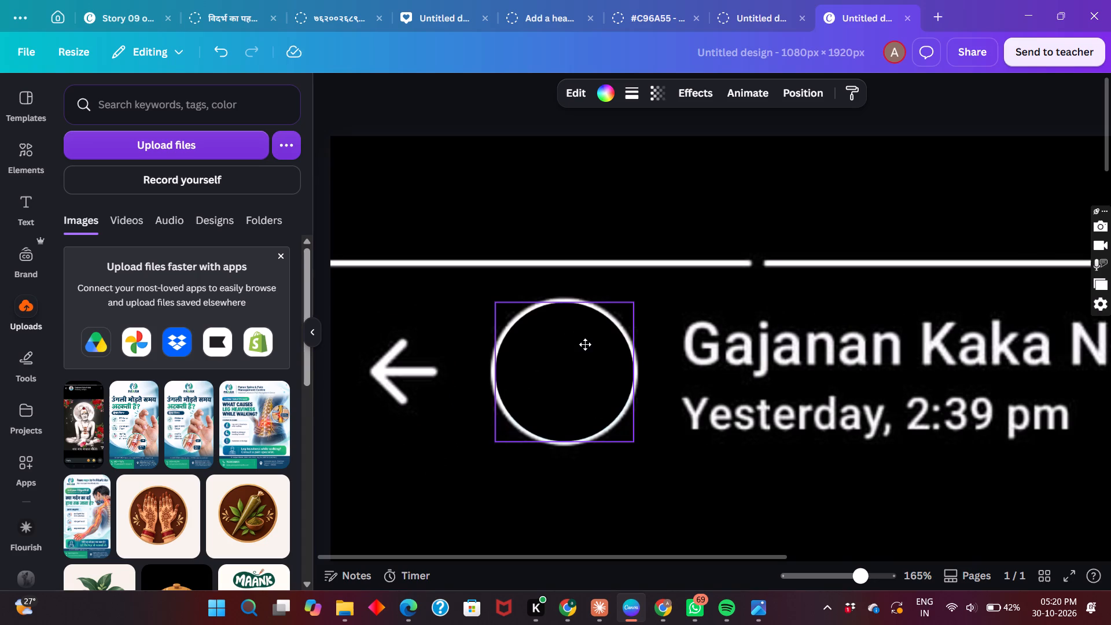
Select the background screenshot image behind the black profile circle.
left_click(697, 457)
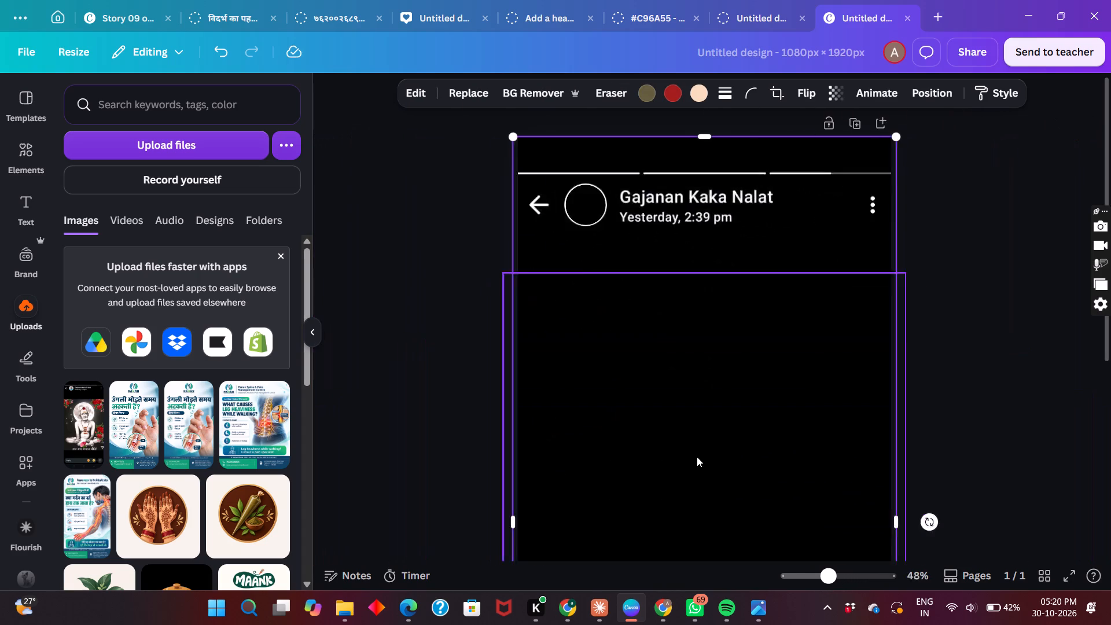
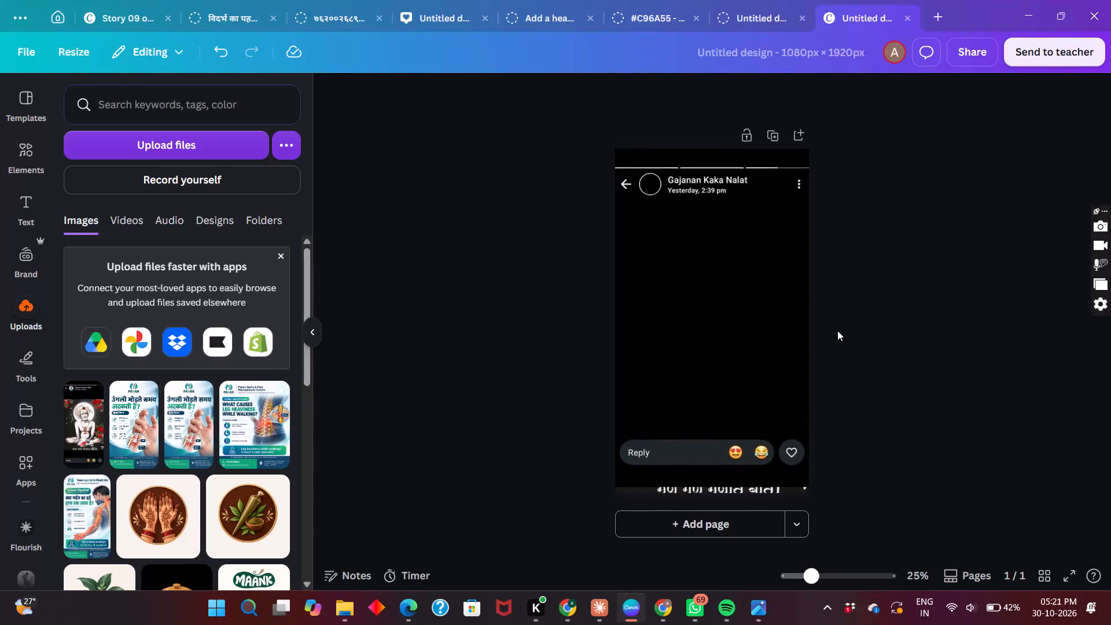
Extend the black mask shape's bottom edge just past the page's bottom edge to cover the leftover caption strip.
scroll(837, 330, "down", 4)
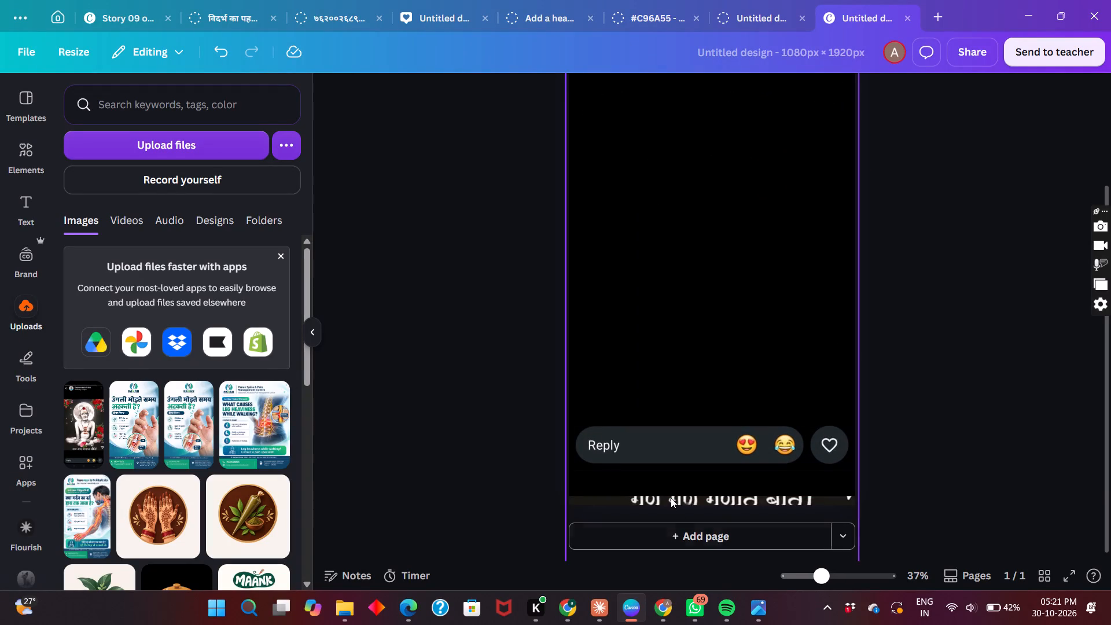
left_click(668, 496)
left_click_drag(709, 499, 710, 517)
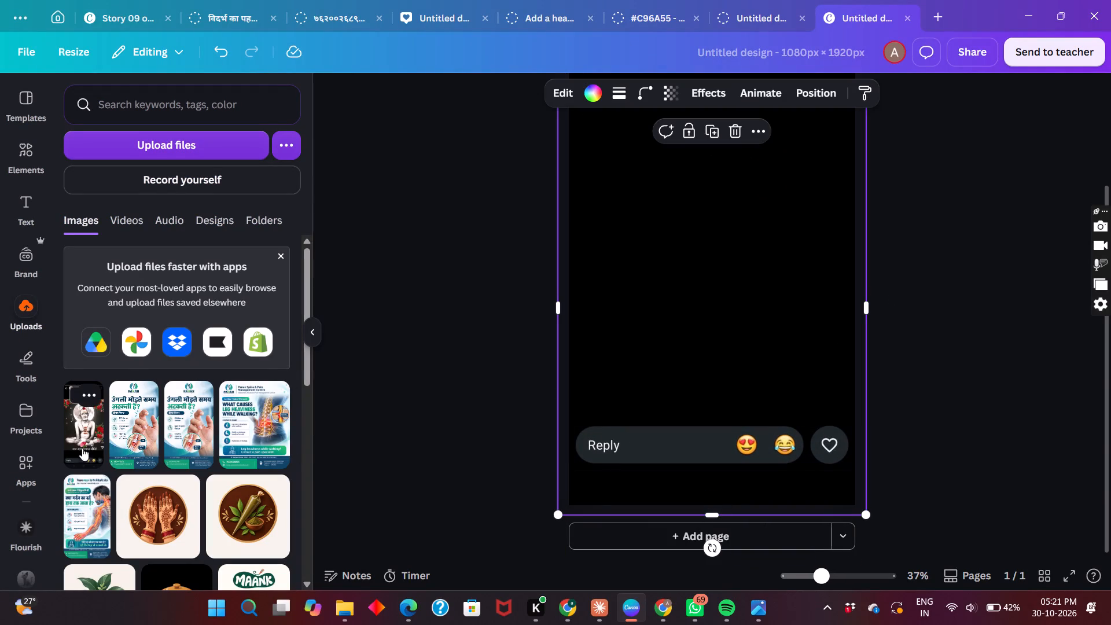
Add the uploaded phone screenshot to the page again and enlarge it to about 856 × 1,902 px over the story layout.
left_click(79, 443)
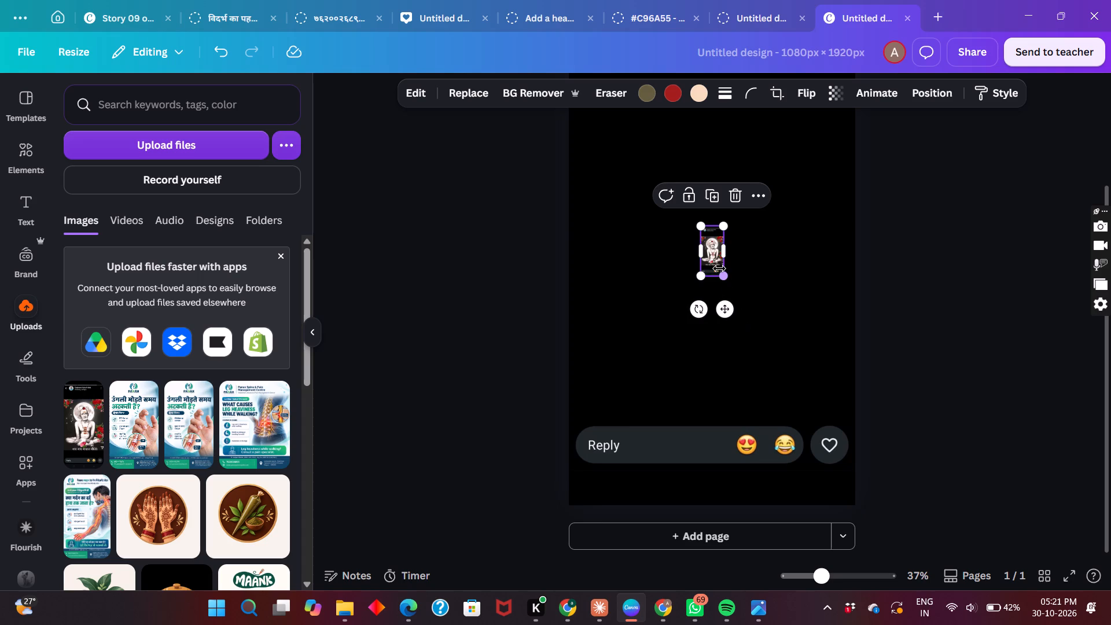
left_click_drag(719, 277, 902, 457)
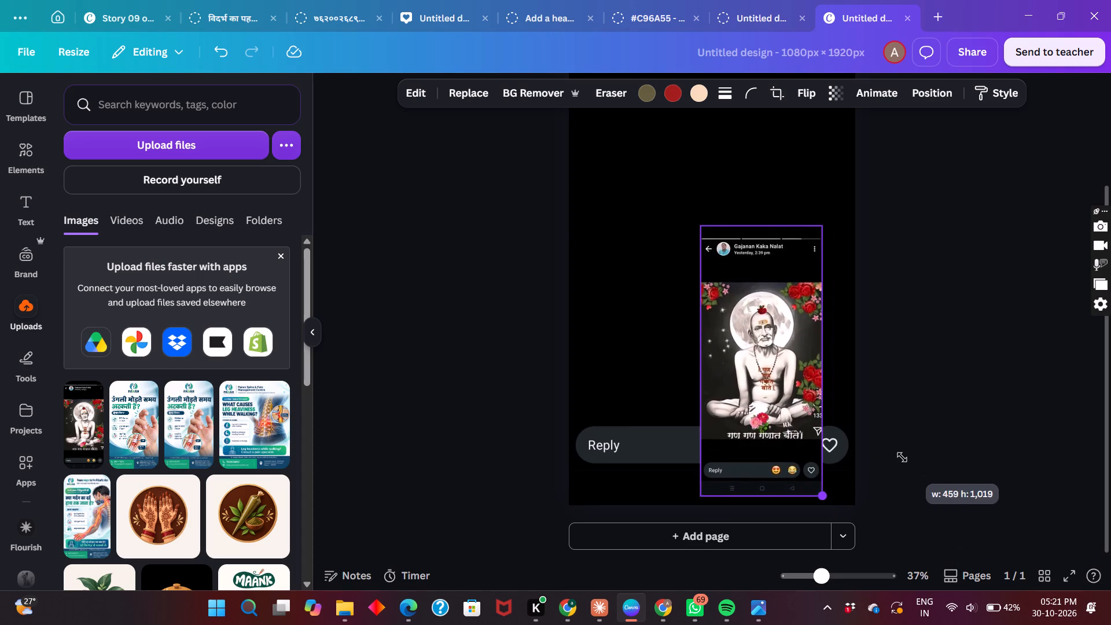
left_click_drag(902, 457, 906, 465)
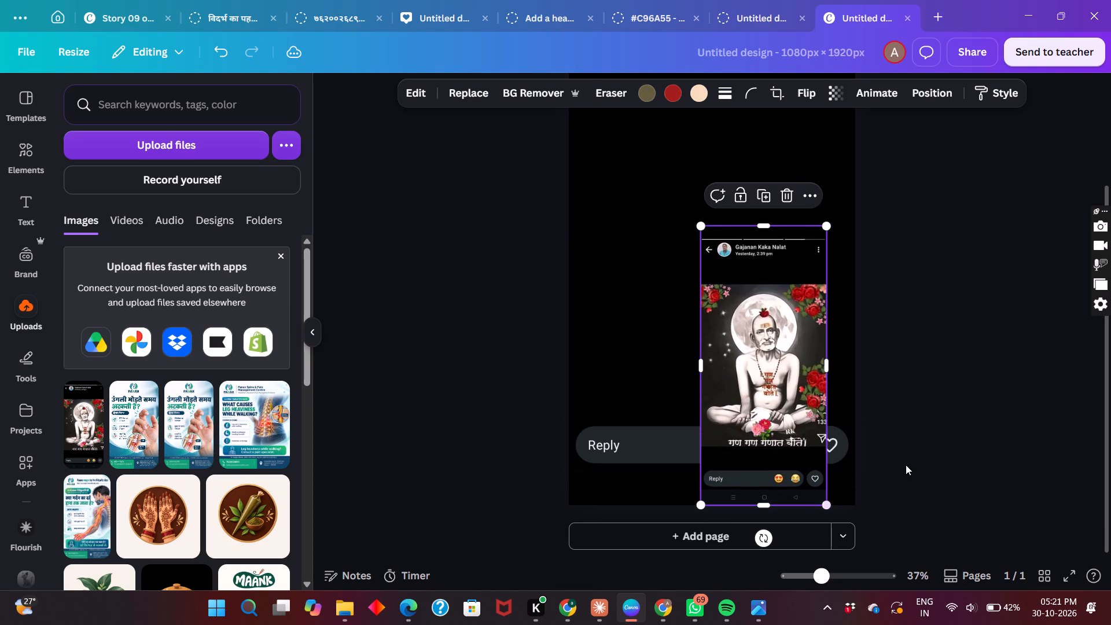
left_click_drag(699, 226, 545, 86)
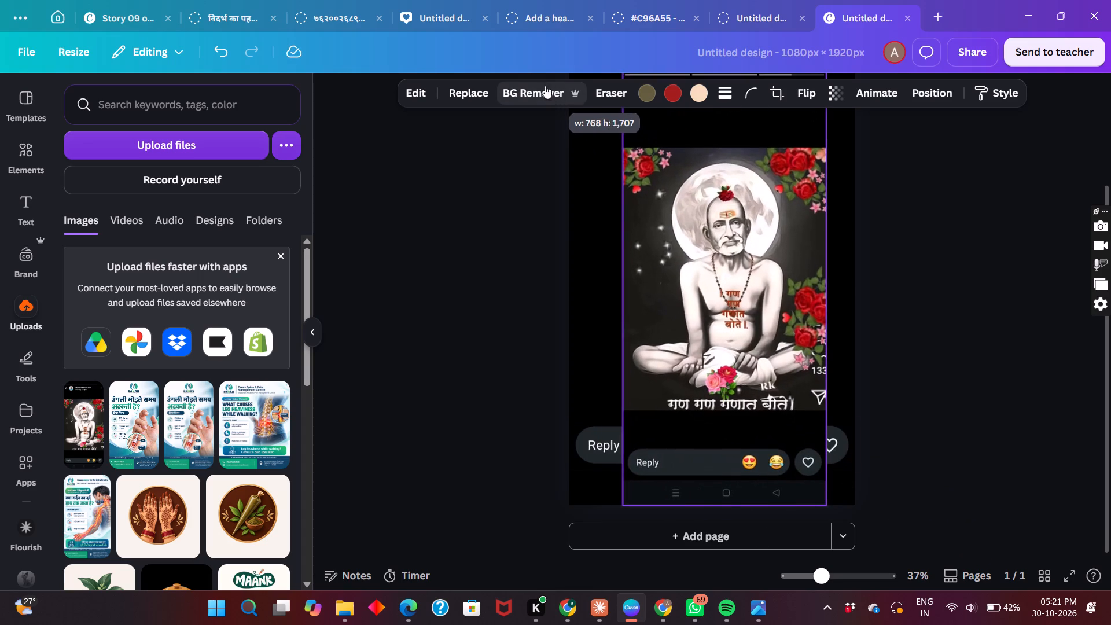
left_click_drag(545, 86, 543, 83)
scroll(565, 245, "up", 2)
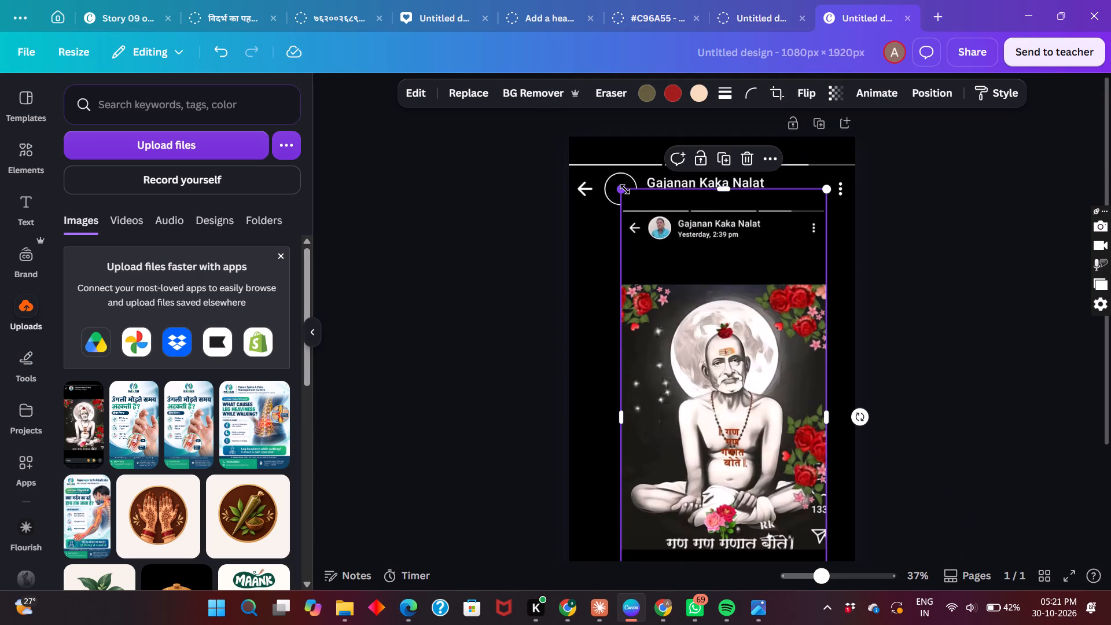
left_click_drag(625, 189, 596, 145)
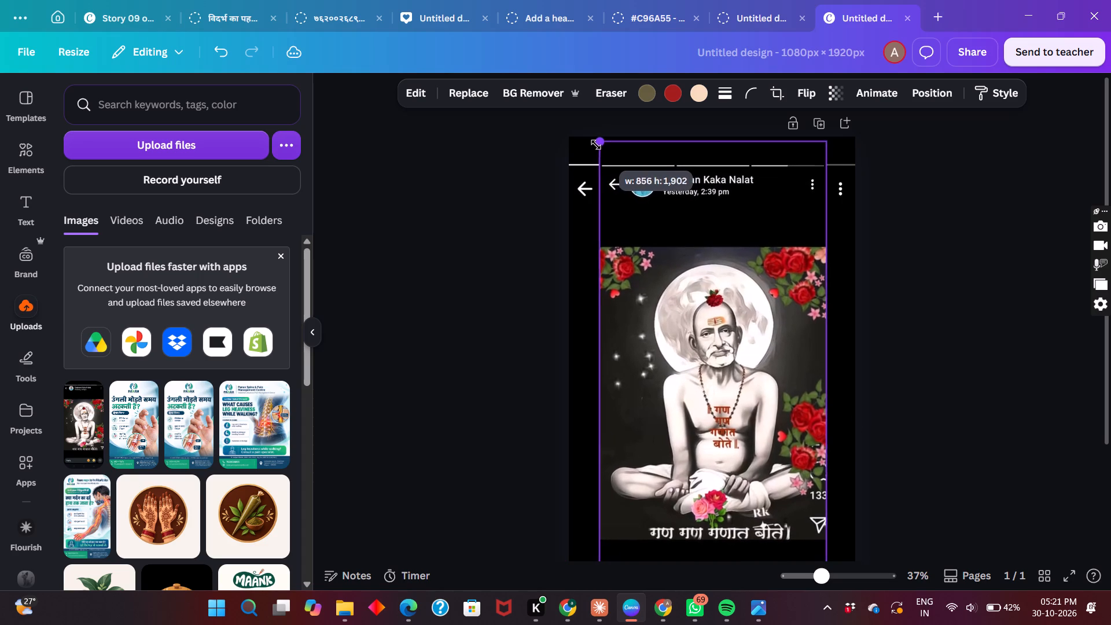
Enlarge the front copy of the status screenshot slightly so its top edge meets the page's top edge.
left_click_drag(596, 145, 594, 144)
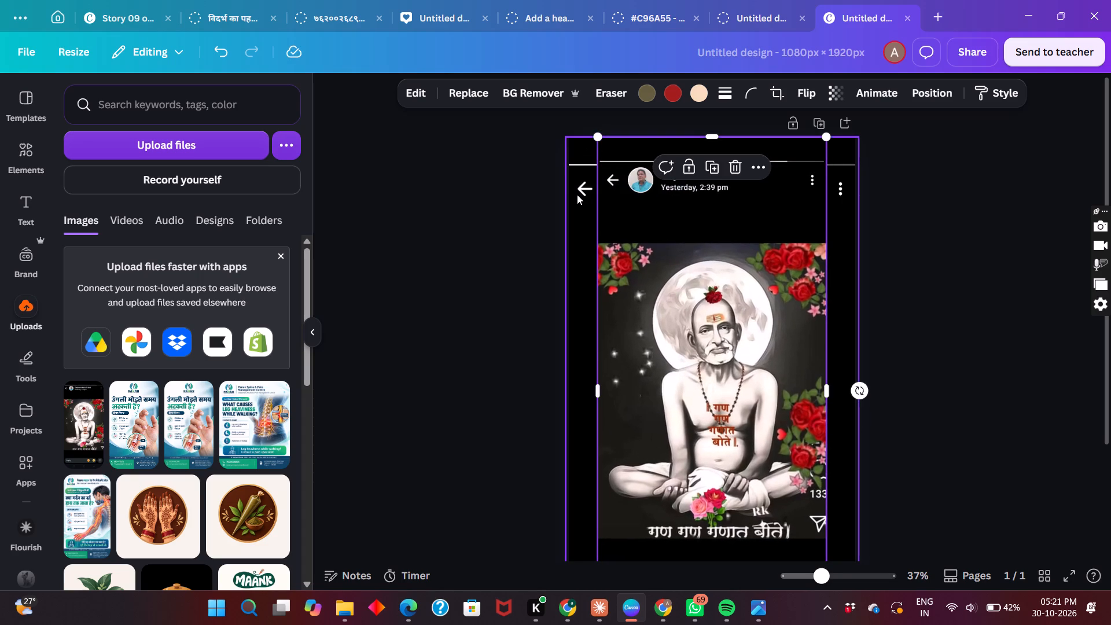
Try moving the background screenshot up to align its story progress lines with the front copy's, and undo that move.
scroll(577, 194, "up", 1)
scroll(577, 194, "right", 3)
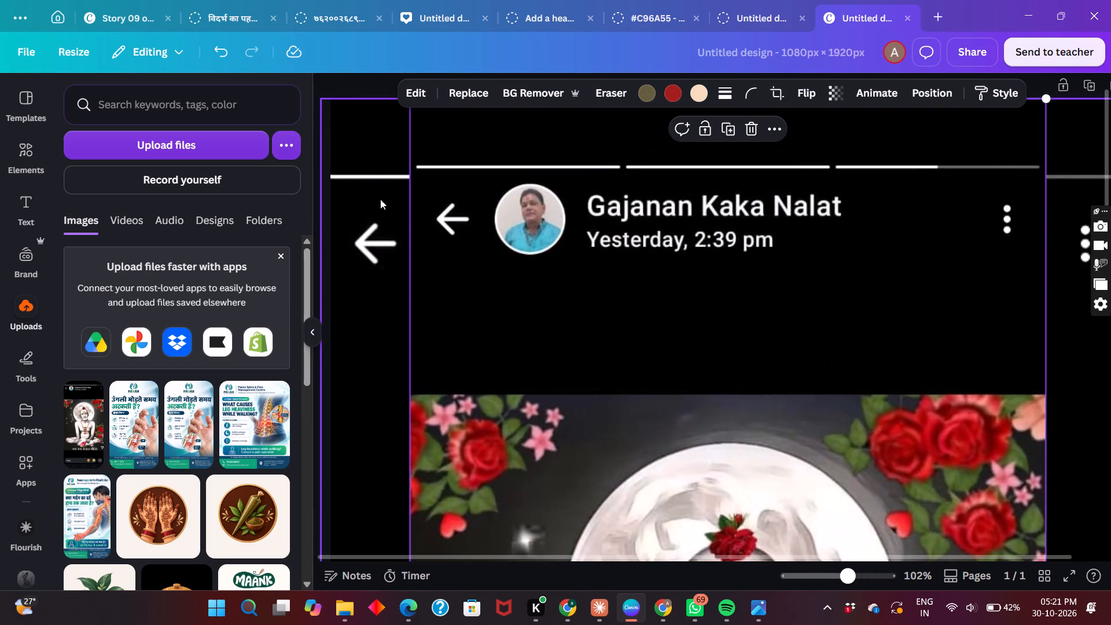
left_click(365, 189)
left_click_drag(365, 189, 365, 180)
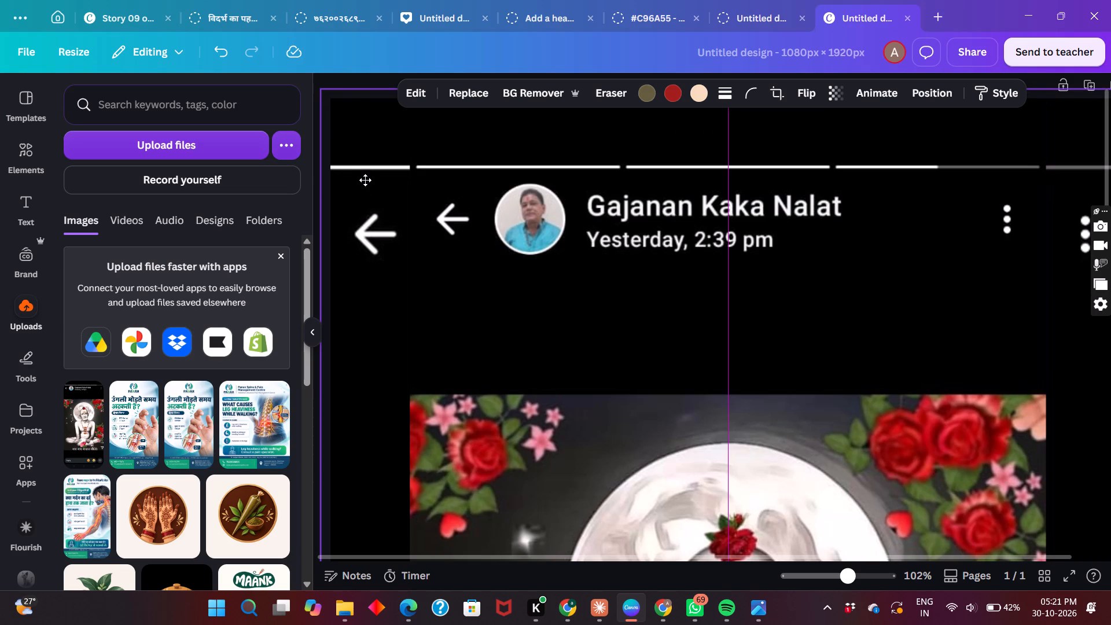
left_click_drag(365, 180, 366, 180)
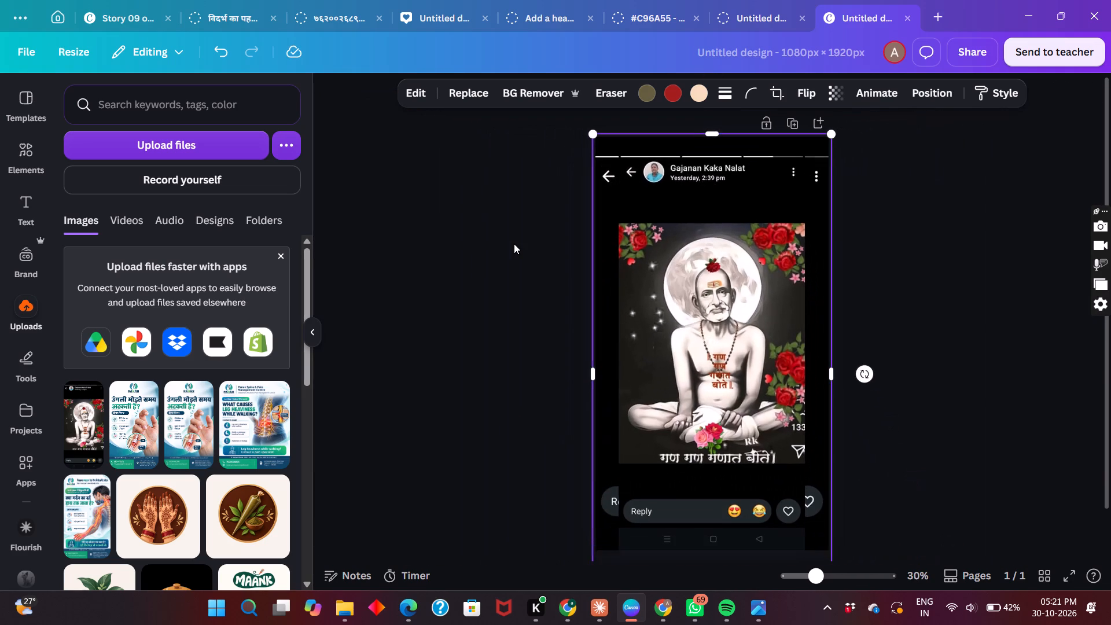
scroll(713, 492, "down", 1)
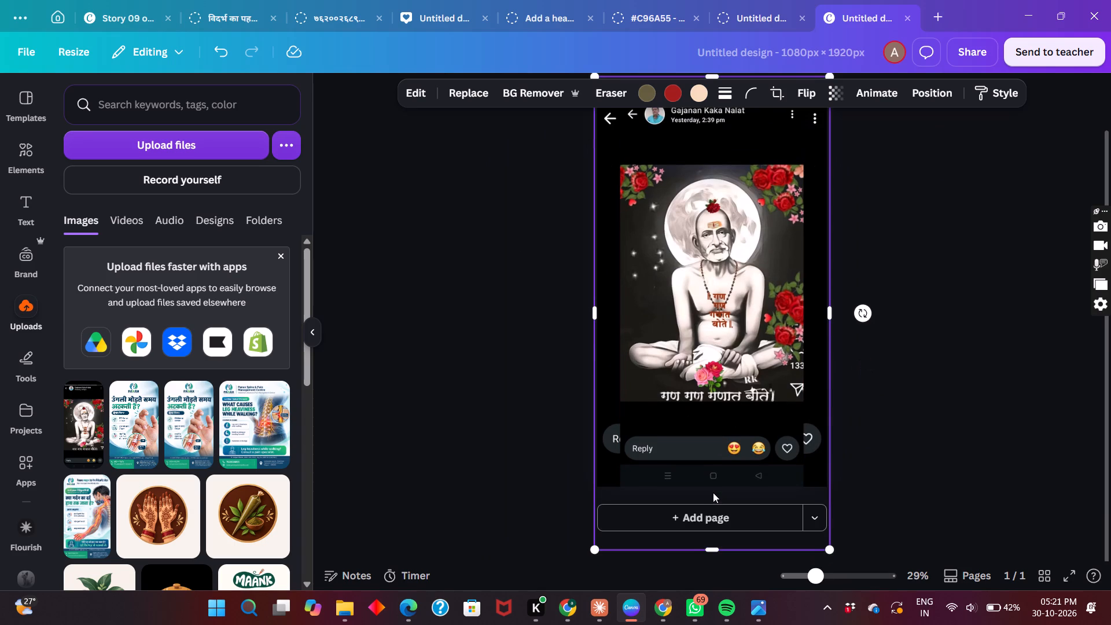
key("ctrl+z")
Examine how the front screenshot's header and reply bar sit over the background copy, and look through the uploaded images.
scroll(713, 492, "up", 1)
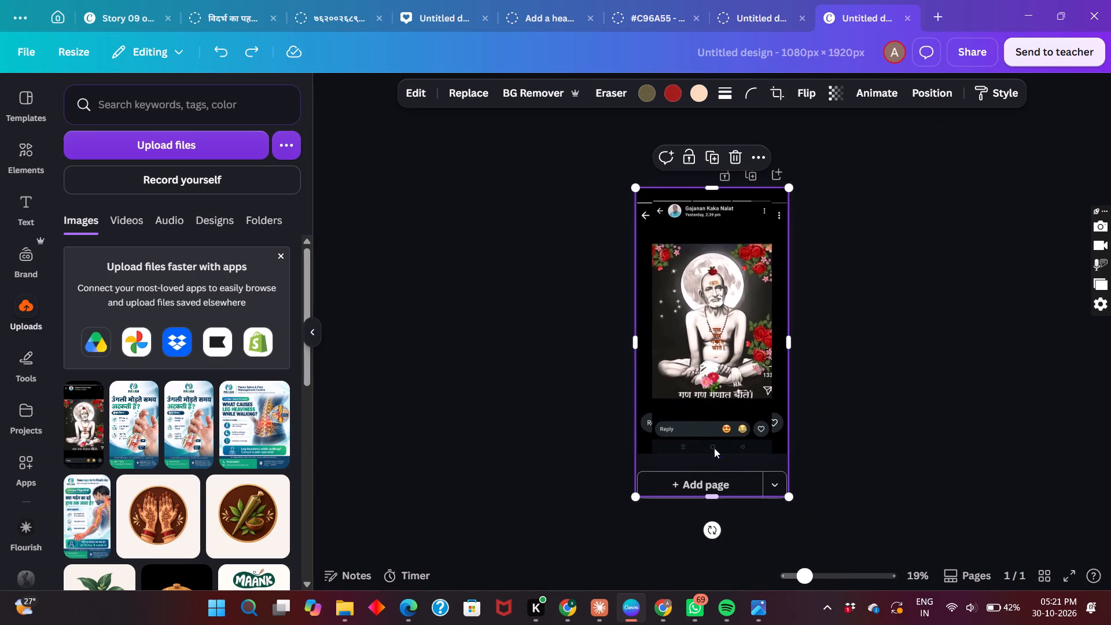
left_click(705, 433)
left_click(804, 406)
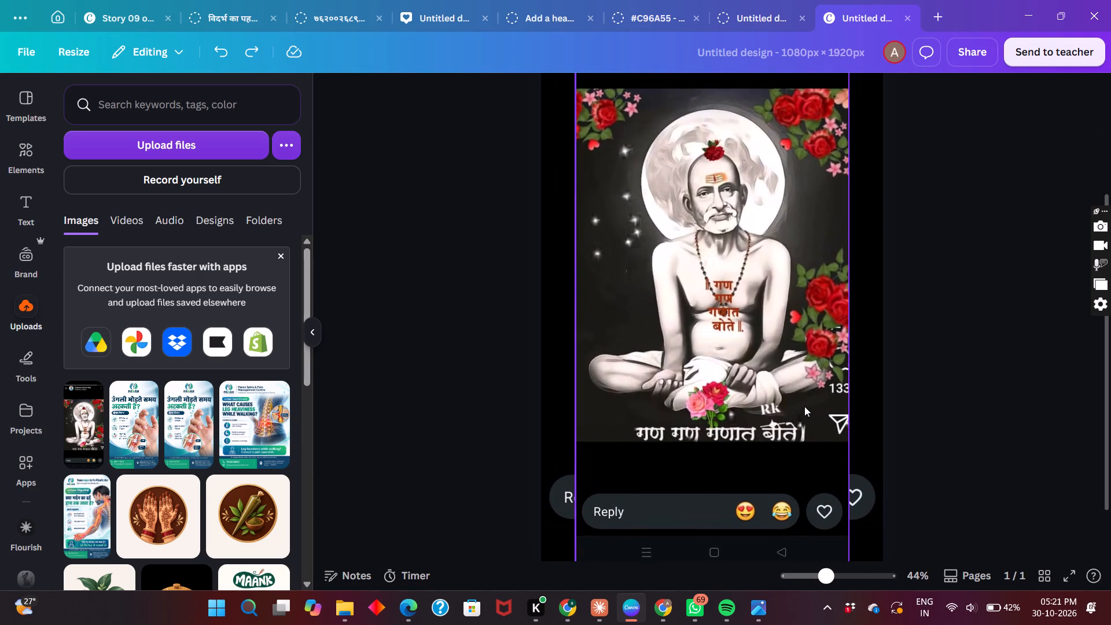
scroll(804, 406, "up", 2)
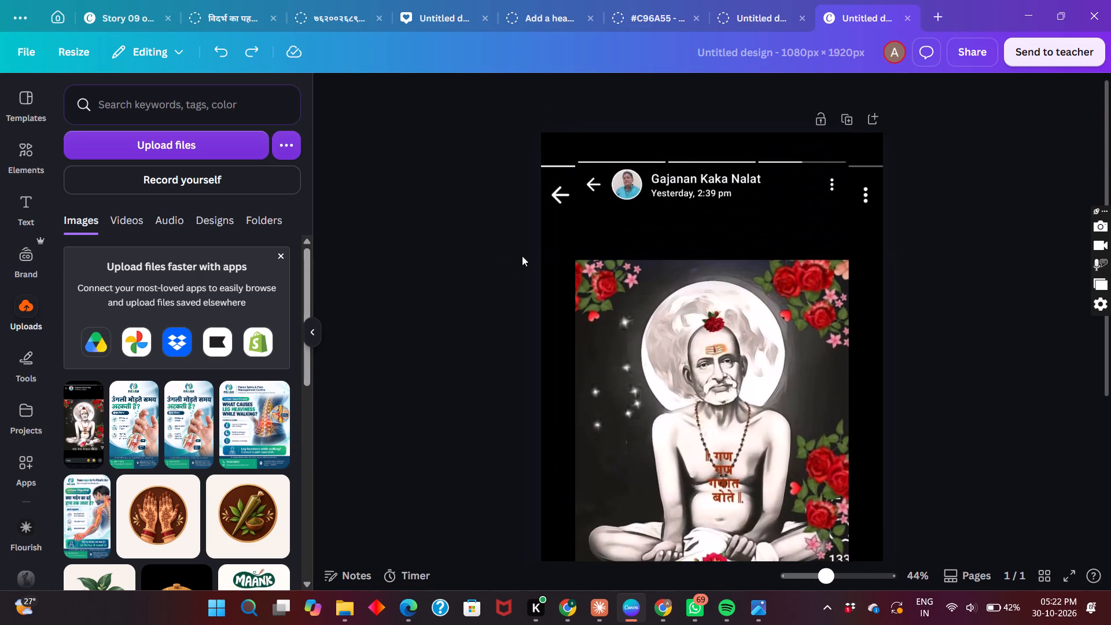
scroll(562, 270, "down", 1)
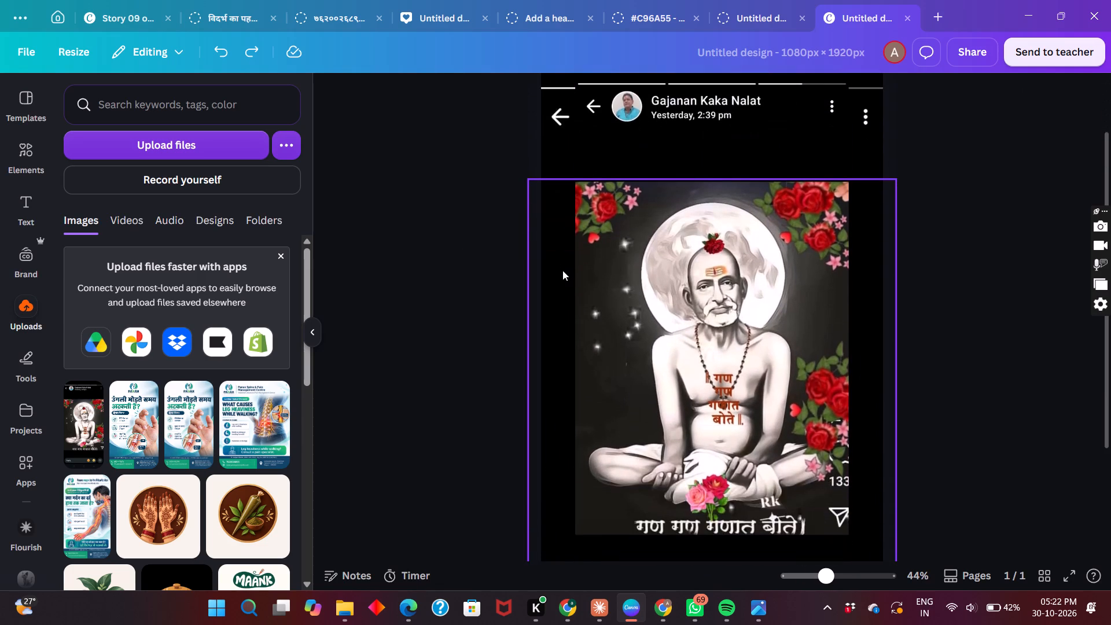
scroll(562, 270, "down", 1)
scroll(562, 270, "up", 1)
scroll(178, 544, "down", 1)
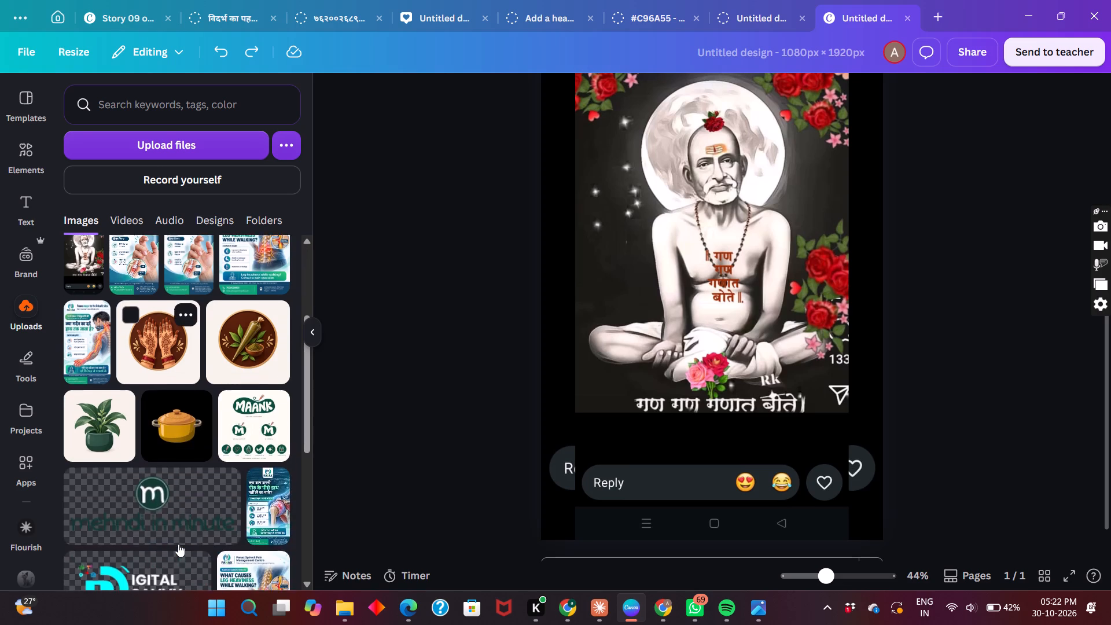
Look further through the uploaded images, past the logos and medical posters, for a picture to use in the story.
scroll(178, 544, "down", 3)
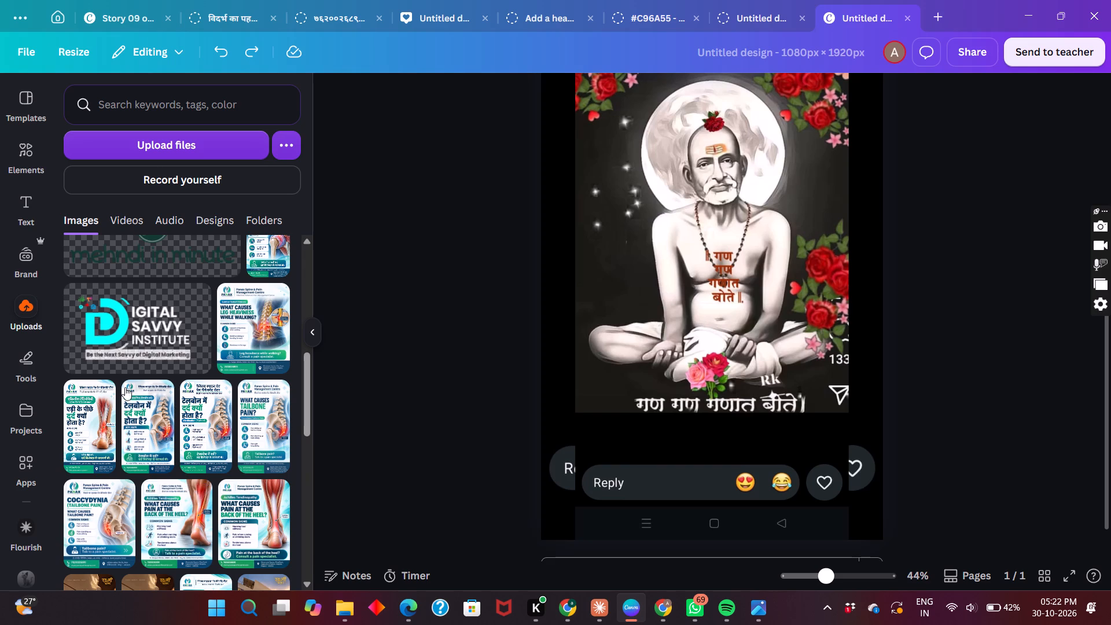
scroll(125, 387, "up", 2)
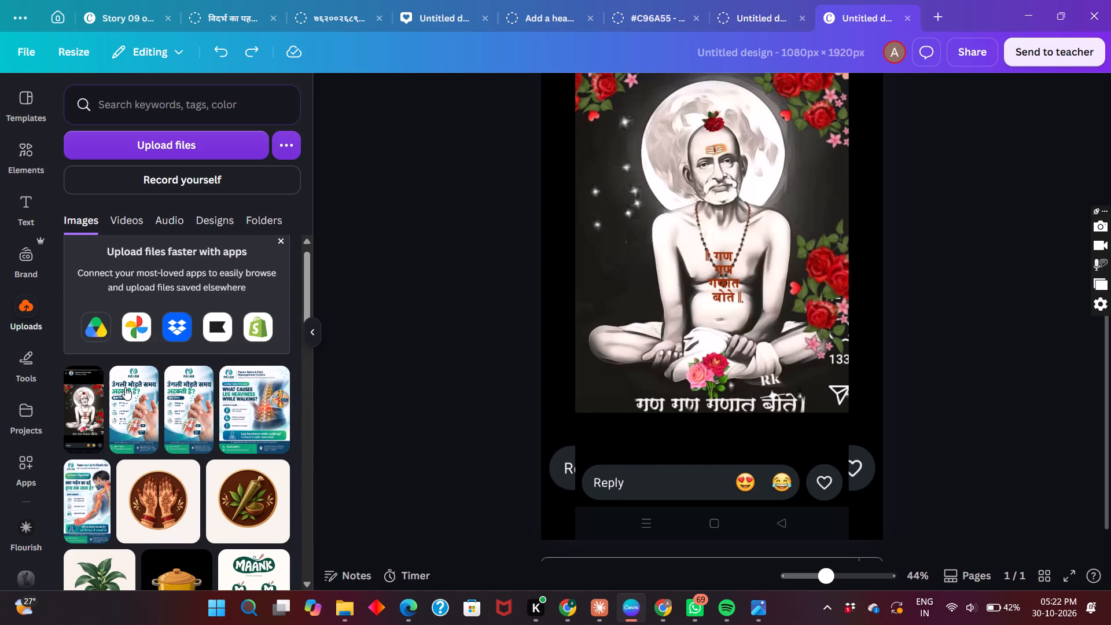
scroll(125, 387, "down", 5)
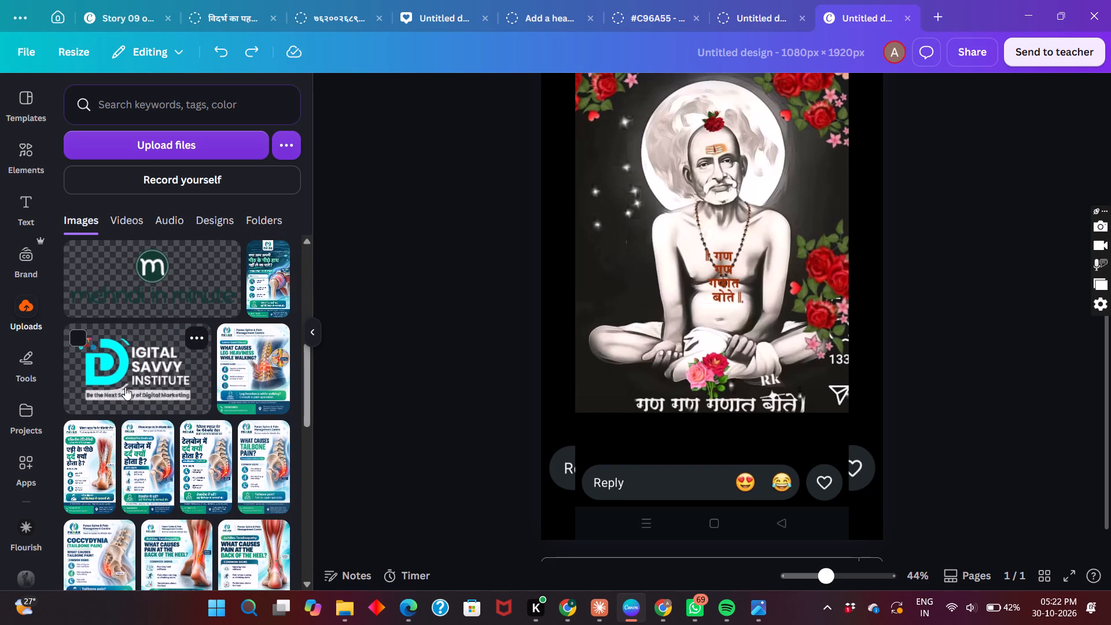
scroll(125, 387, "down", 1)
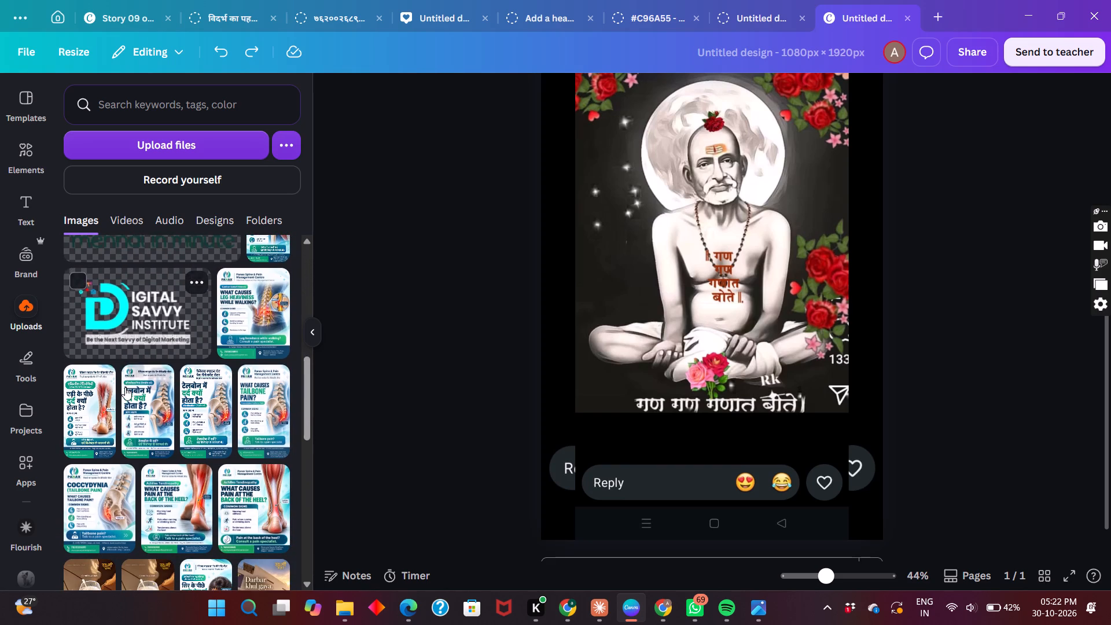
scroll(248, 471, "down", 1)
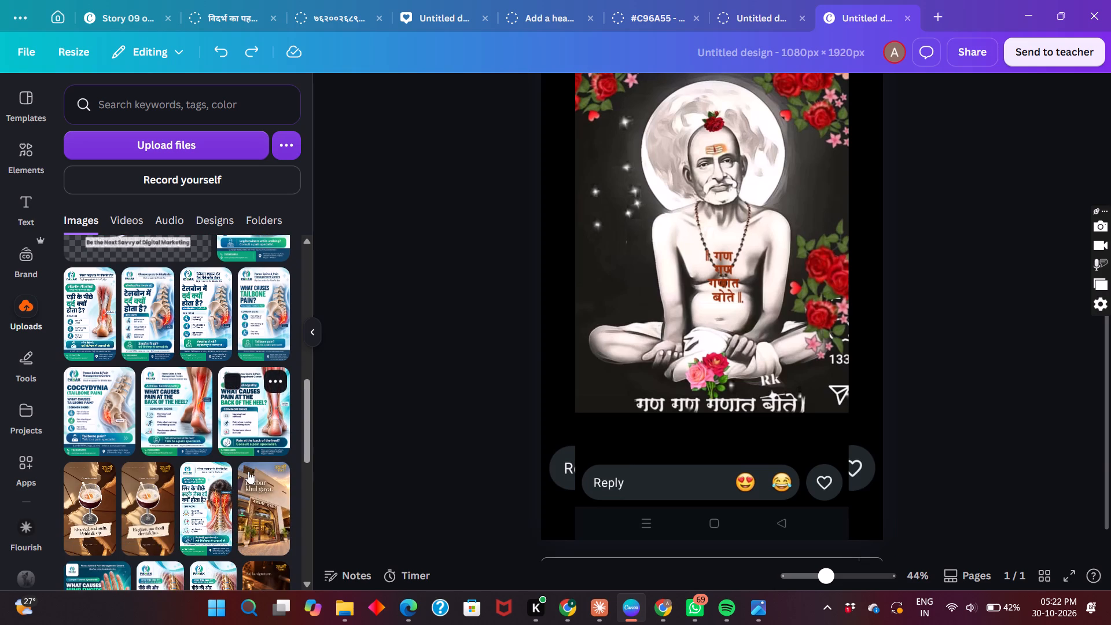
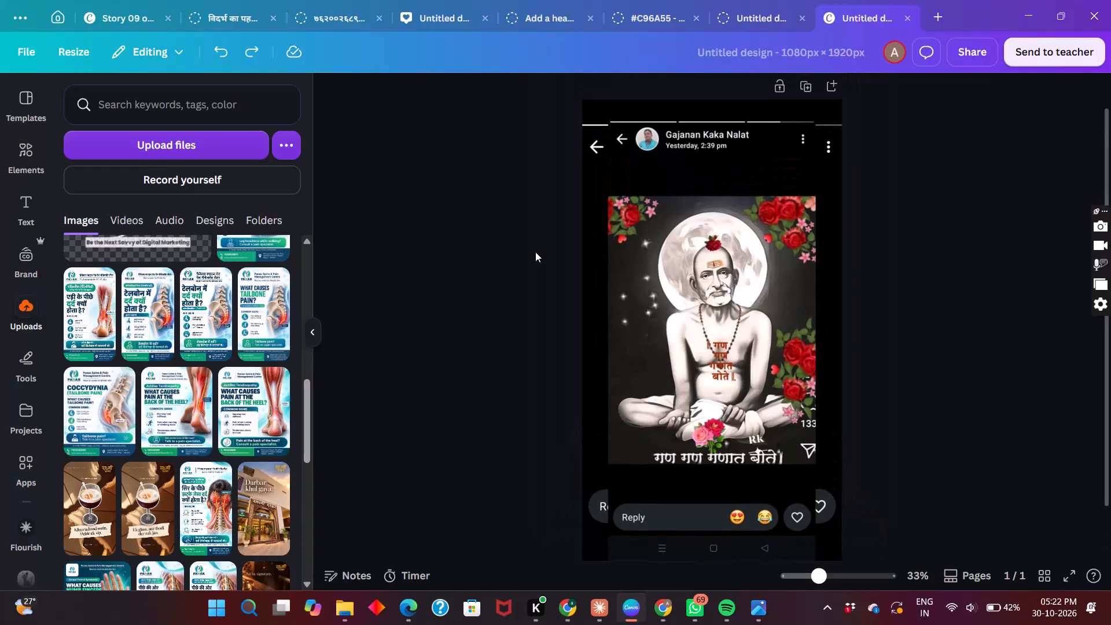
Paste the couple's henna-hands photo over the saint picture, enlarge it to the page's left edge, and align its top with the picture's top.
key("ctrl+v")
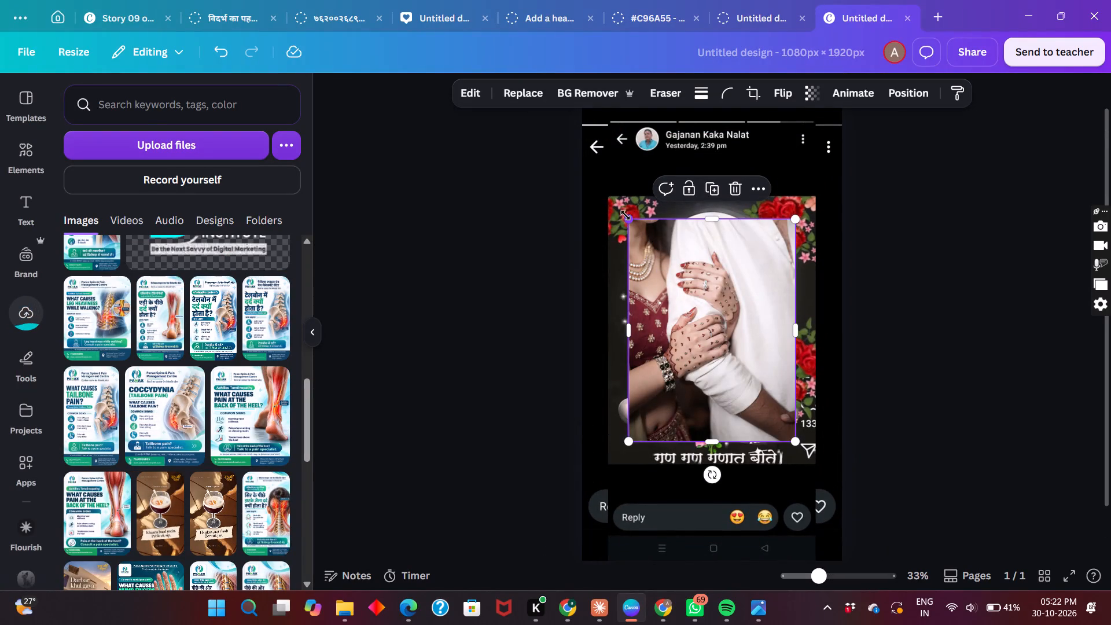
left_click_drag(625, 214, 557, 175)
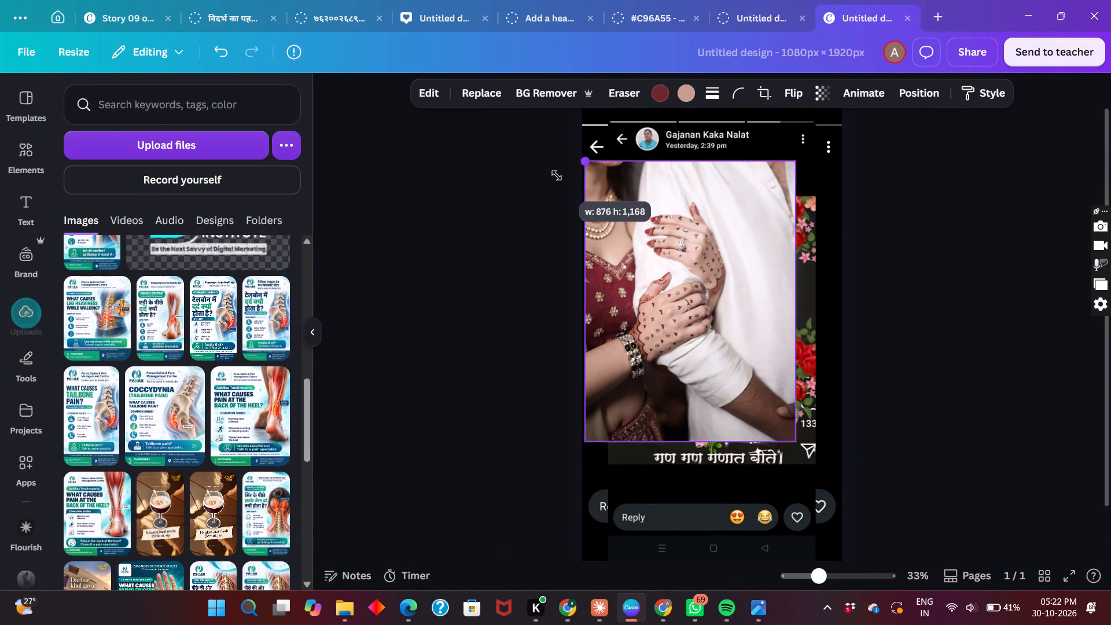
left_click_drag(557, 175, 552, 172)
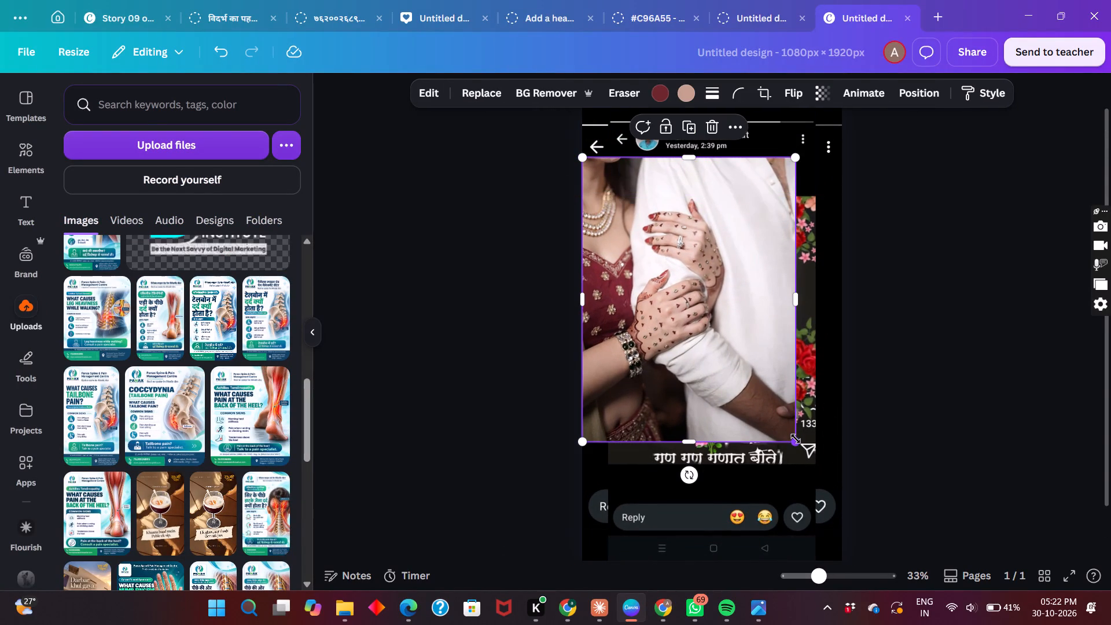
left_click_drag(751, 357, 753, 393)
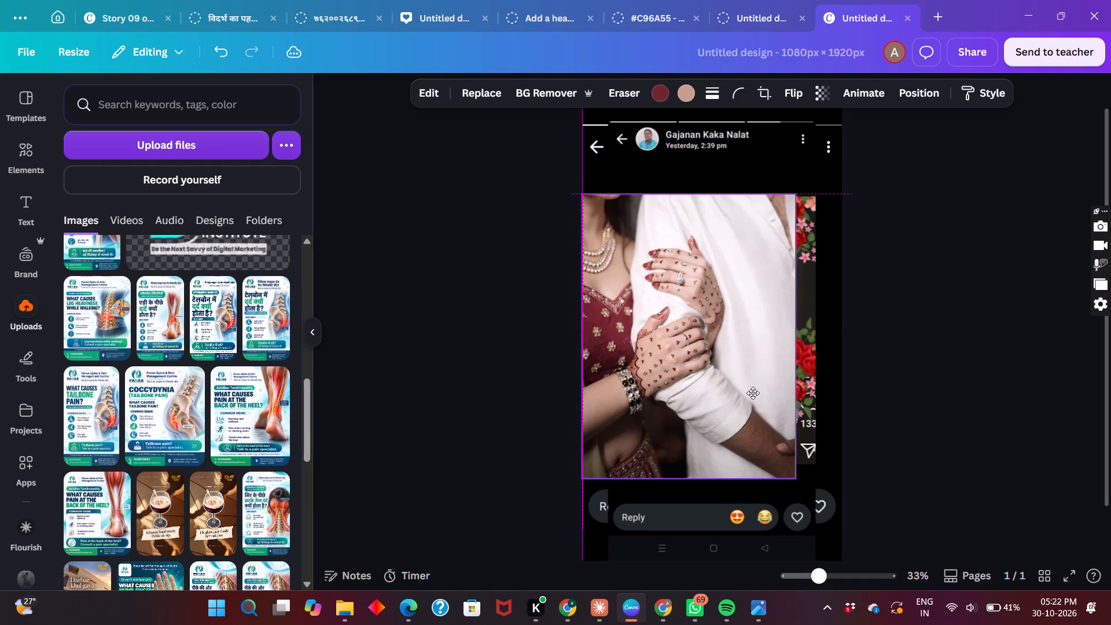
Enlarge the couple photo proportionally to the full page width, about 1080 × 1440 px.
left_click_drag(753, 393, 753, 396)
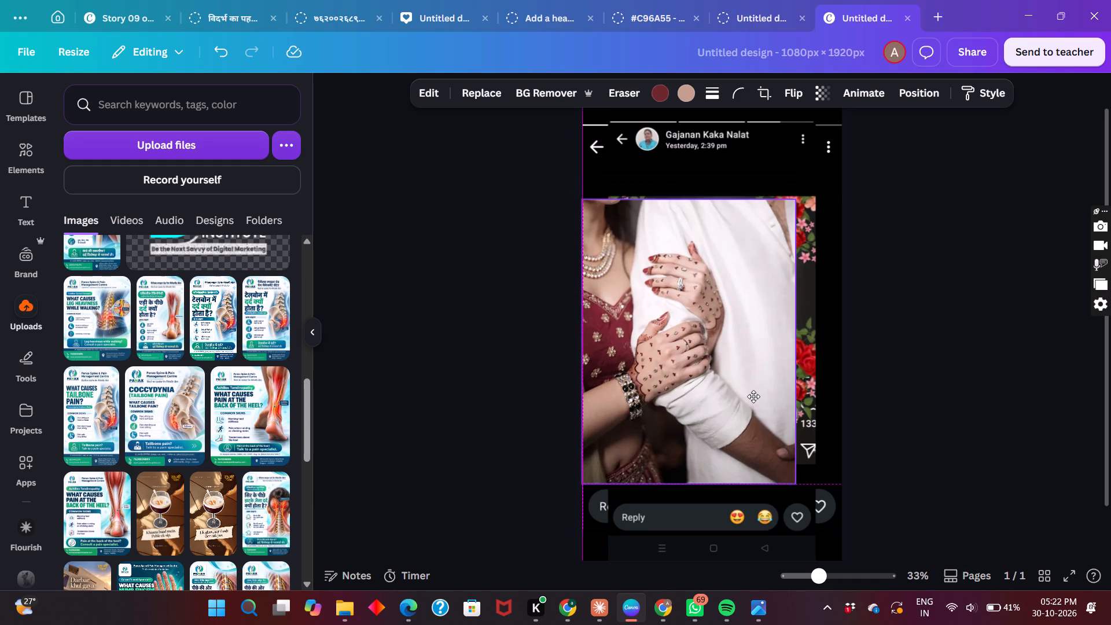
left_click_drag(753, 396, 754, 394)
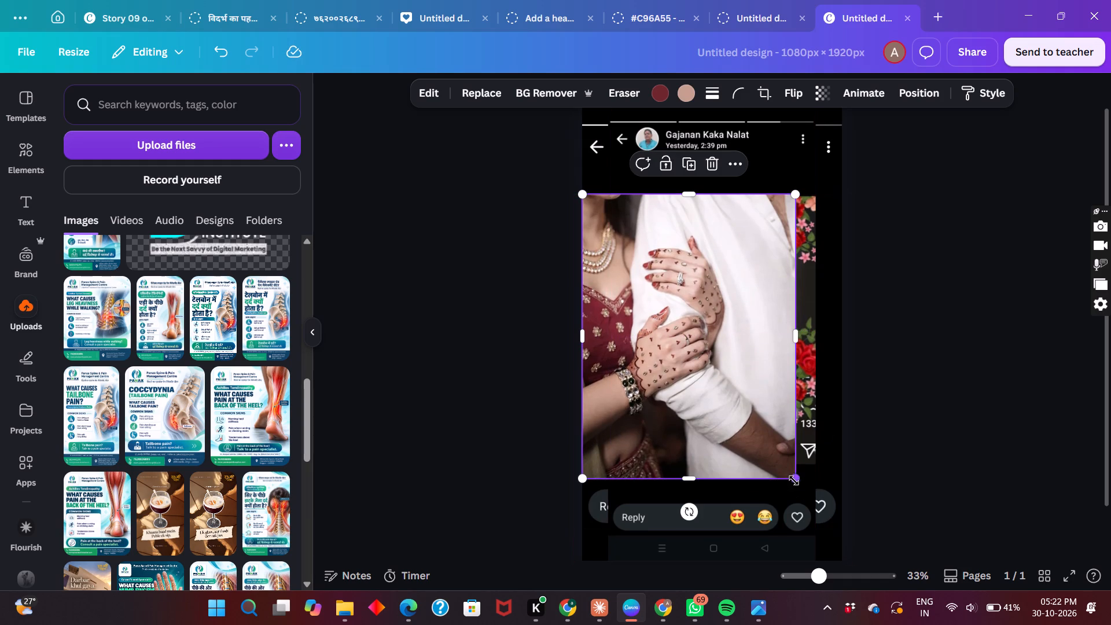
left_click_drag(795, 480, 861, 519)
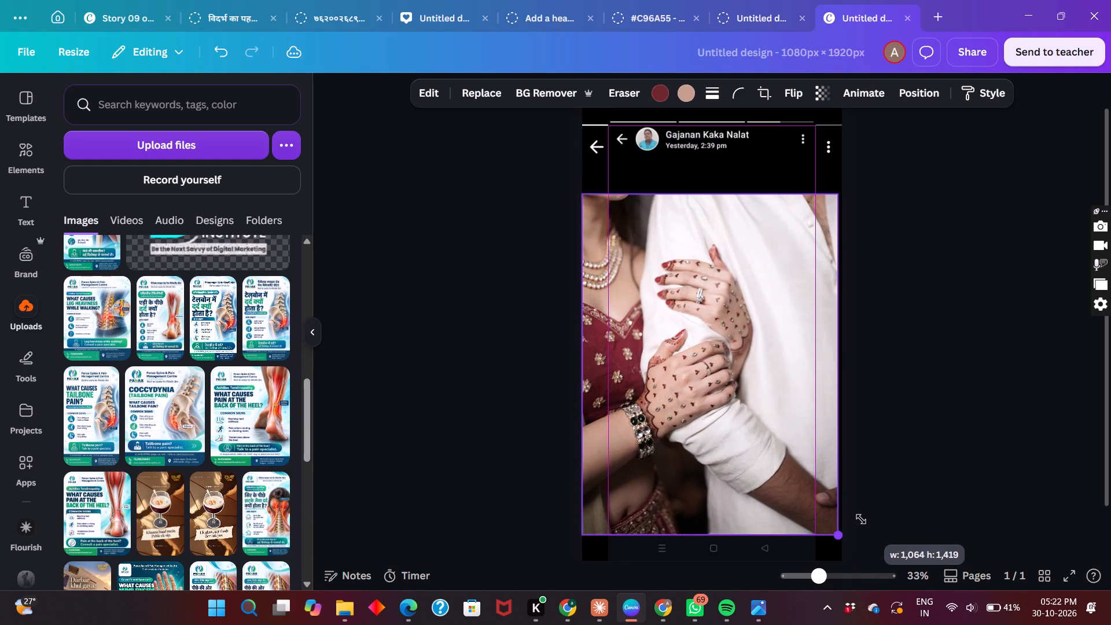
left_click_drag(861, 519, 867, 524)
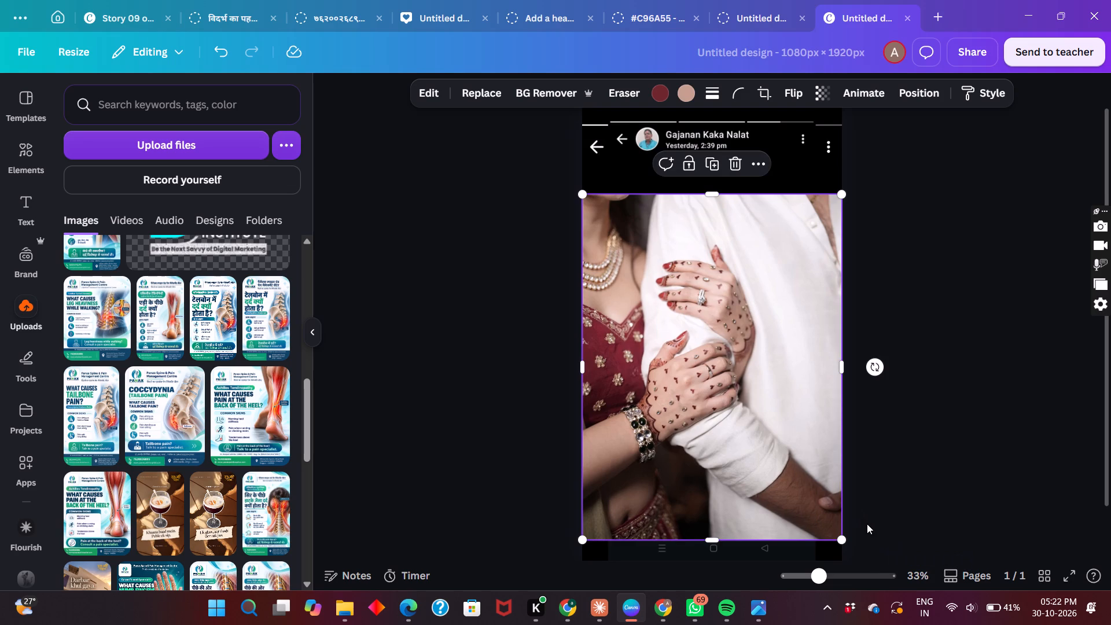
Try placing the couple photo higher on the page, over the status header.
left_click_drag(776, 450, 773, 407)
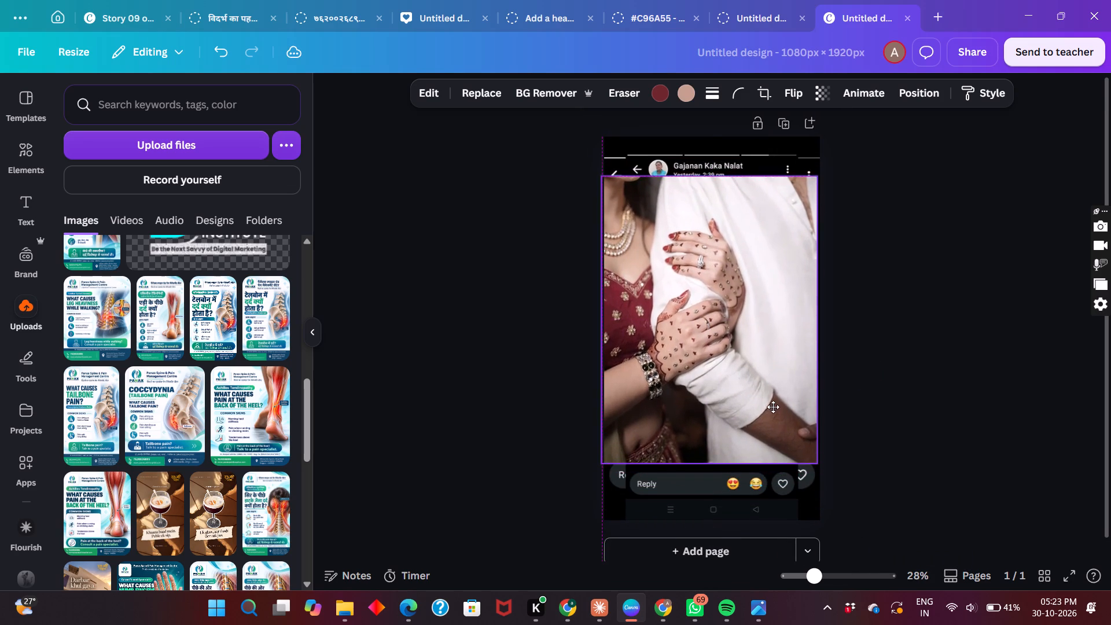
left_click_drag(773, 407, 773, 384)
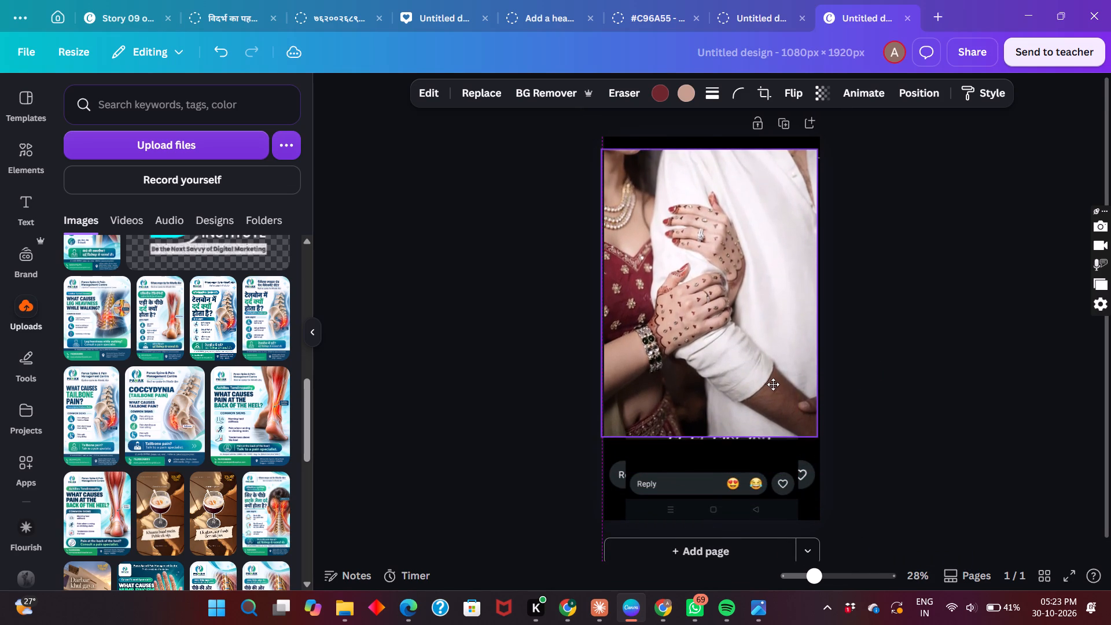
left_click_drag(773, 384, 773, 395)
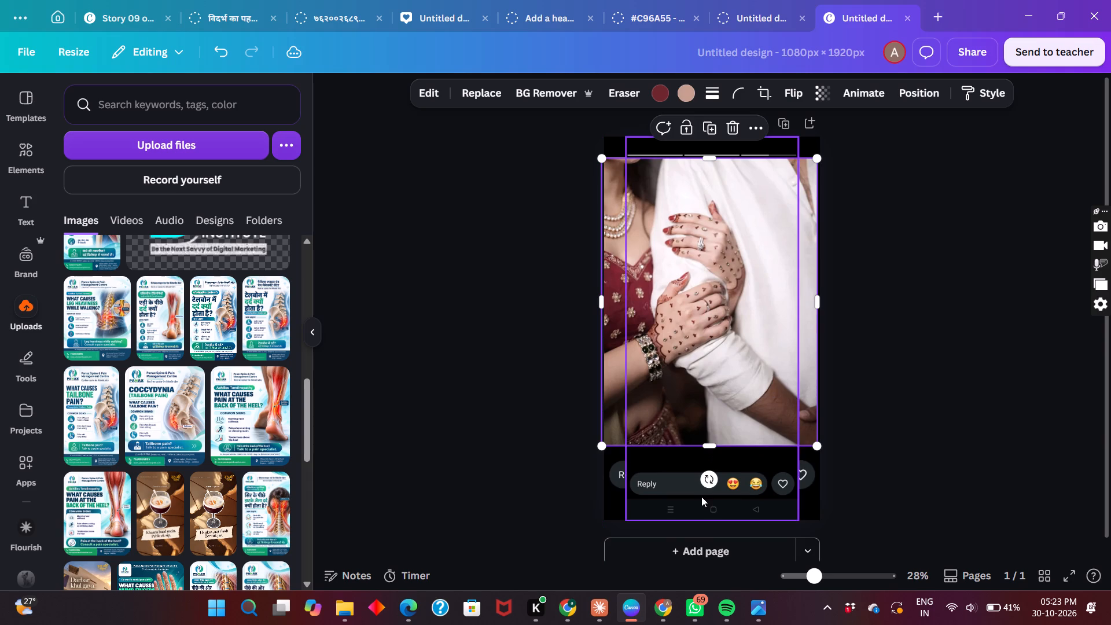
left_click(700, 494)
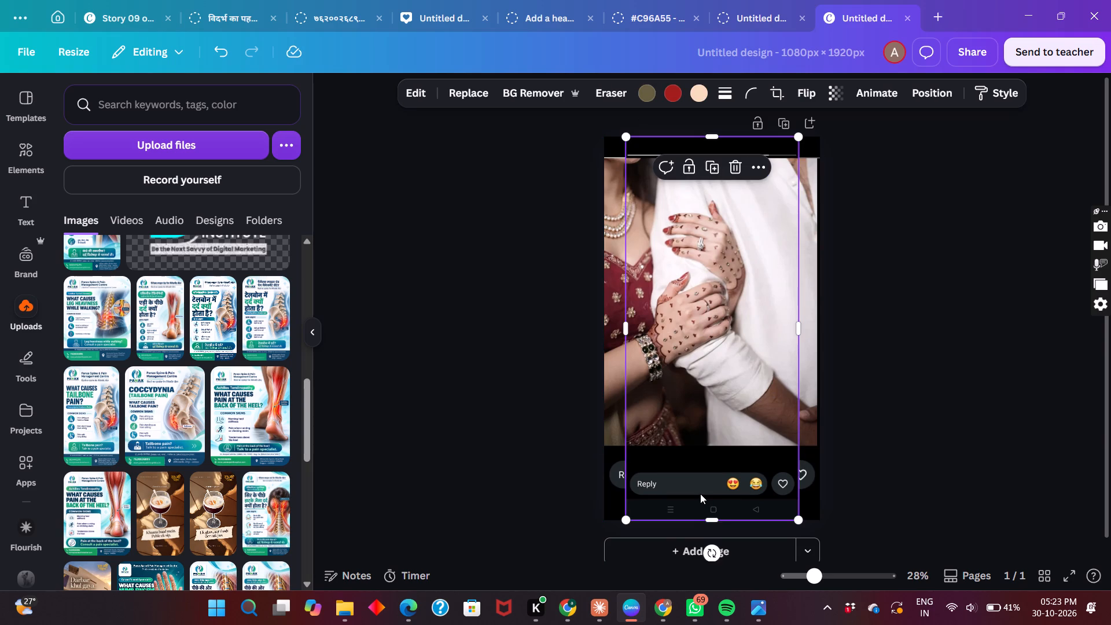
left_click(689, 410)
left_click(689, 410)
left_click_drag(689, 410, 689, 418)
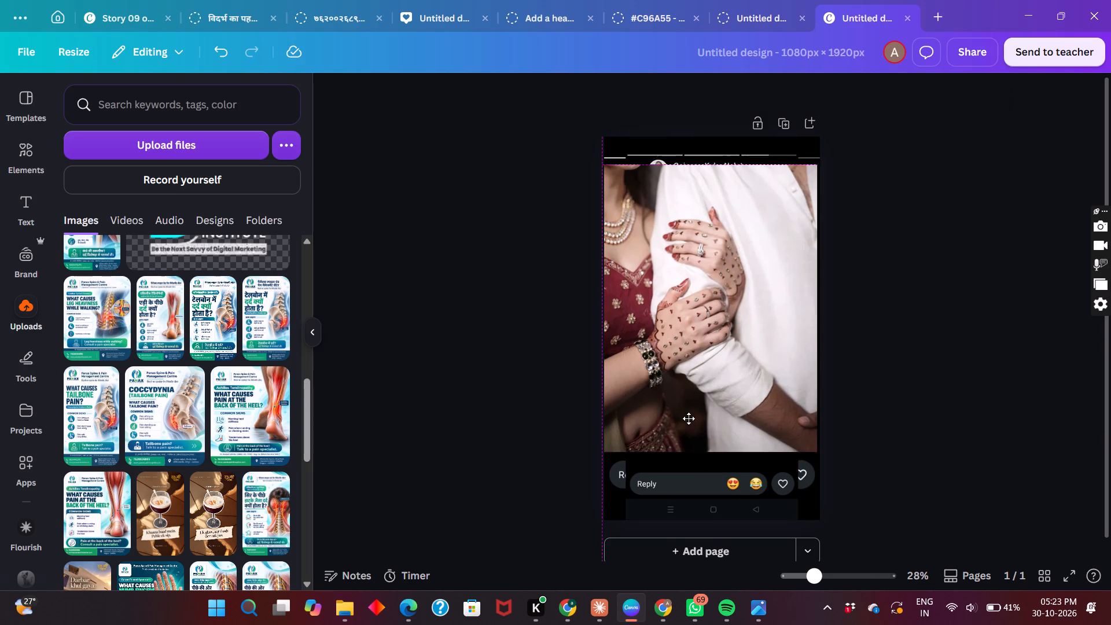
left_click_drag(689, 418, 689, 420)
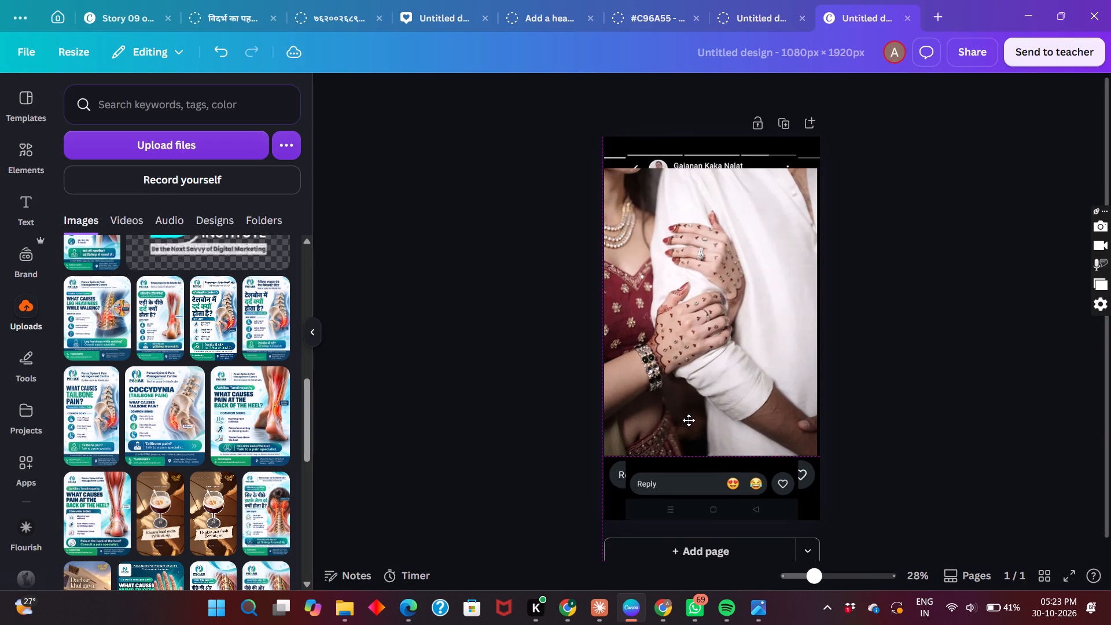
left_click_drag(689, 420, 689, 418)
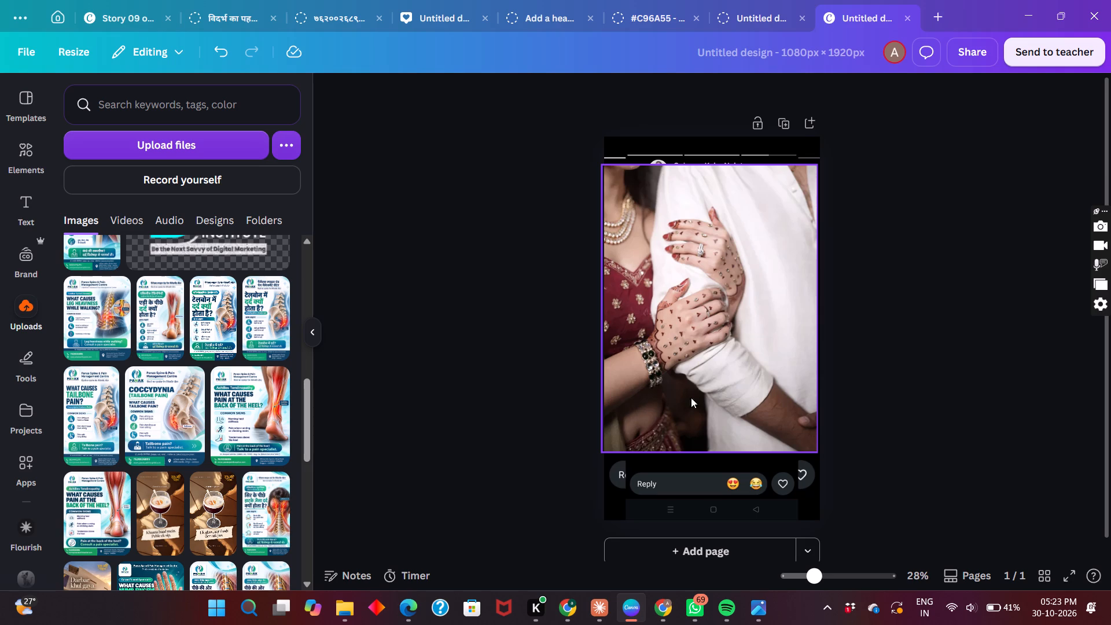
Delete the narrower front copy of the status screenshot.
left_click(675, 157)
key("BackSpace")
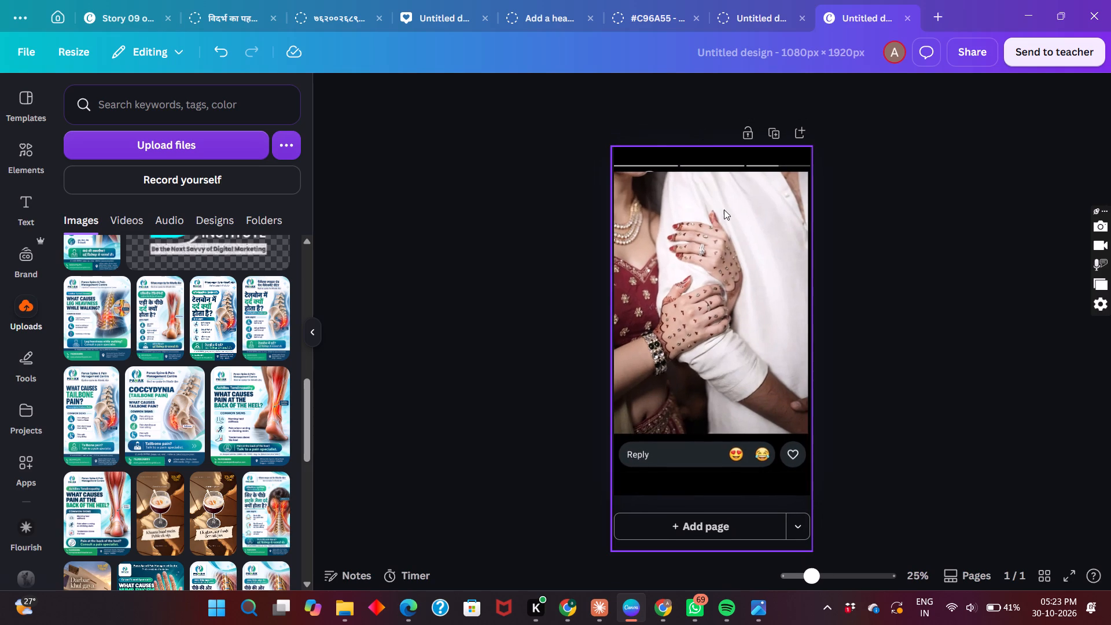
Move the couple photo below the status header, flush with both page sides, at about Y 394 px.
left_click_drag(724, 209, 725, 231)
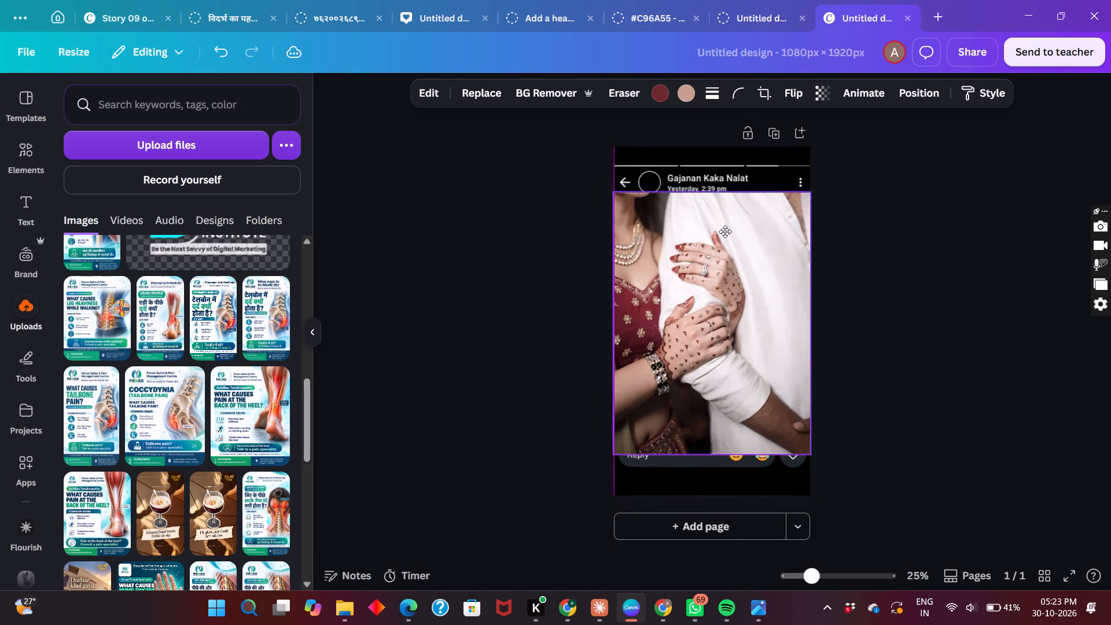
left_click_drag(725, 231, 725, 240)
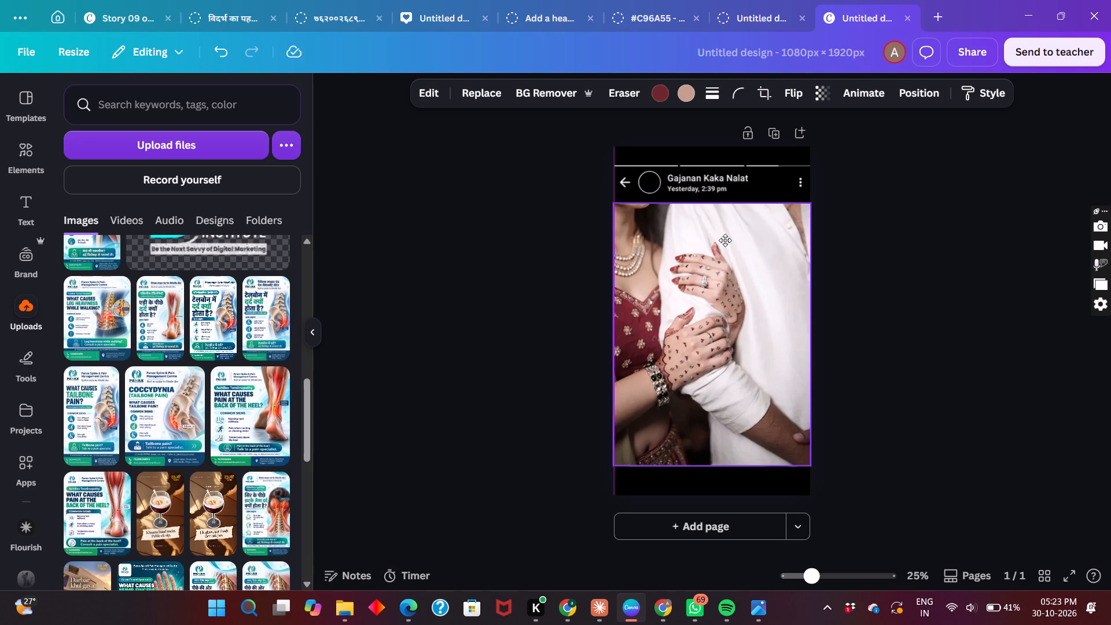
left_click_drag(725, 240, 725, 241)
left_click_drag(725, 241, 724, 241)
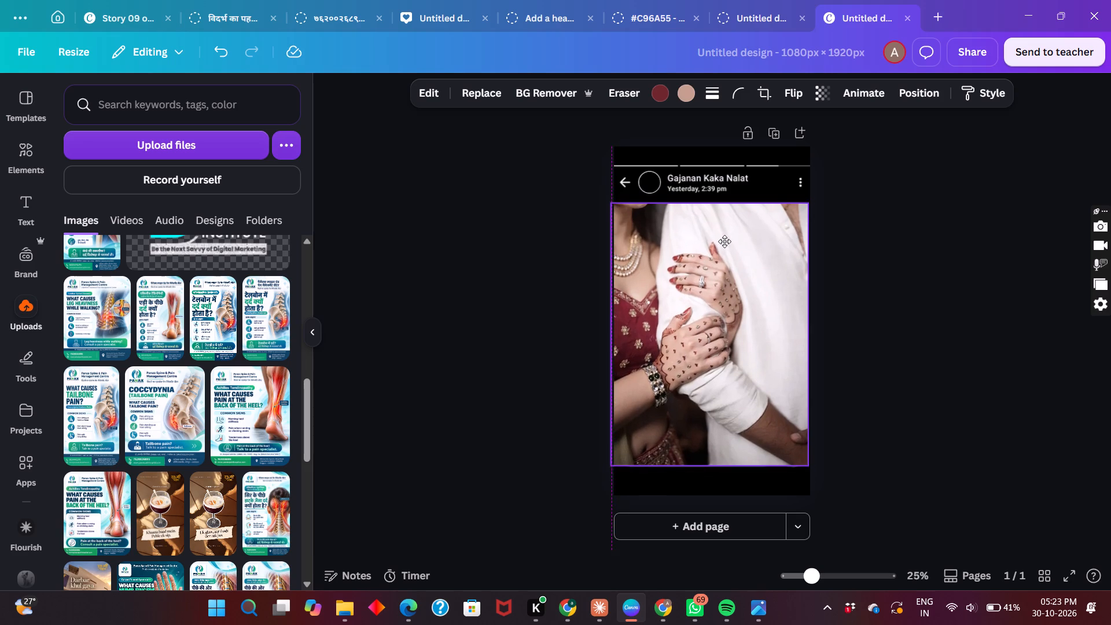
left_click_drag(724, 241, 728, 265)
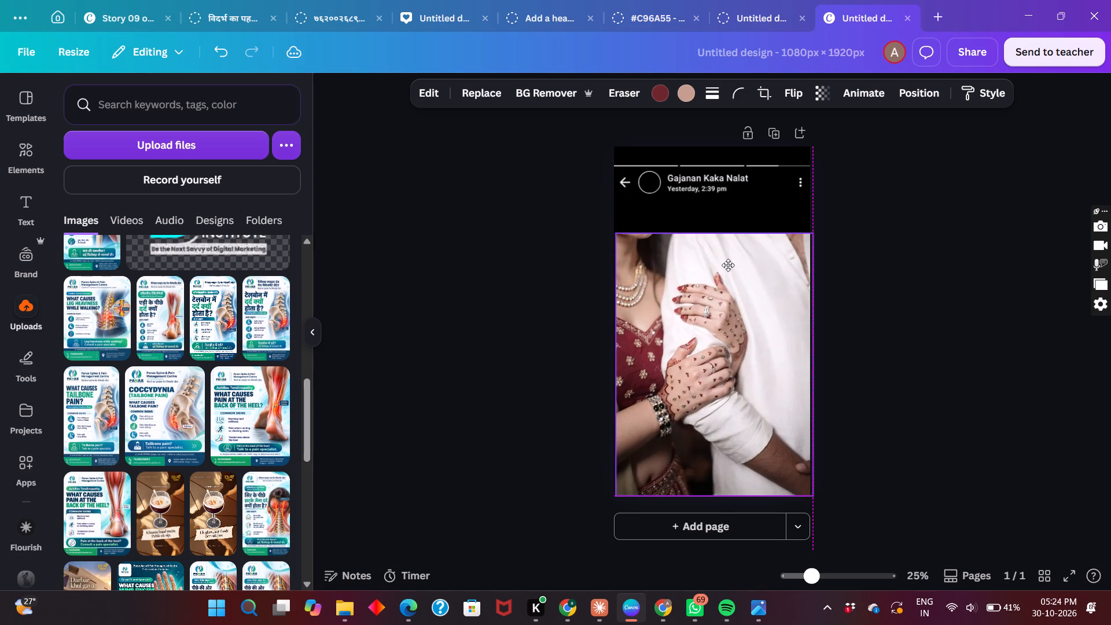
left_click_drag(728, 265, 729, 264)
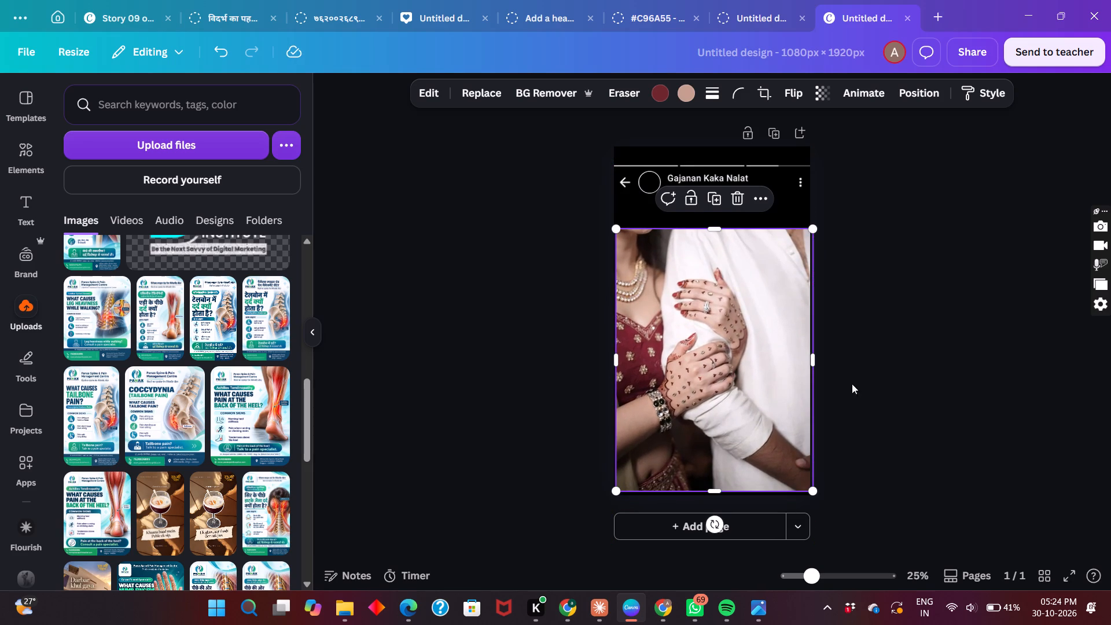
left_click(793, 417)
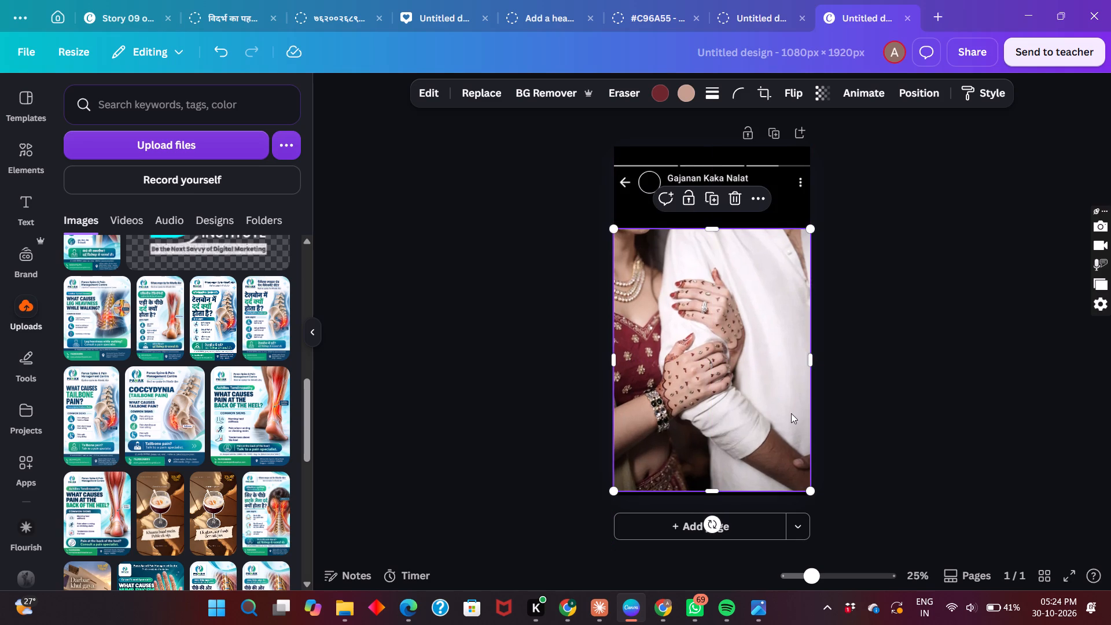
left_click(850, 447)
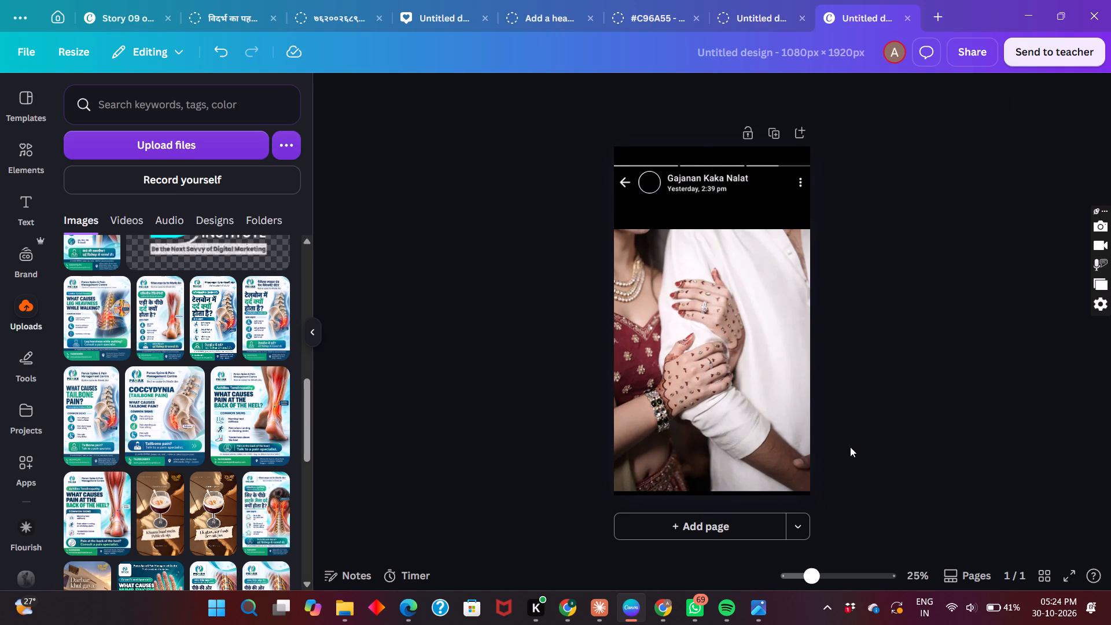
left_click_drag(782, 399, 782, 394)
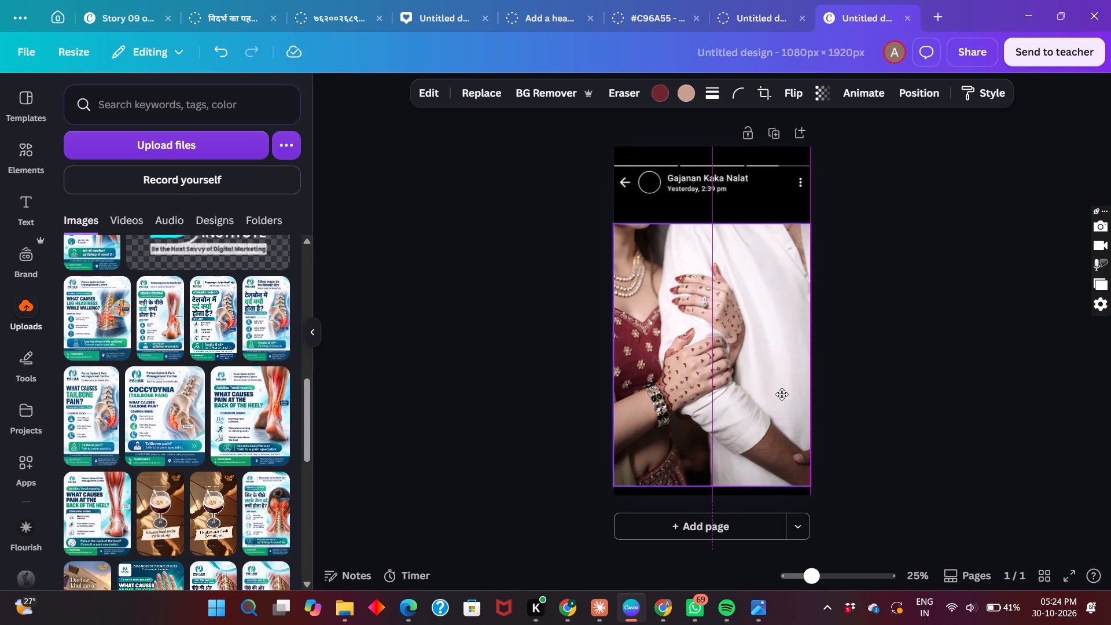
left_click_drag(782, 394, 782, 392)
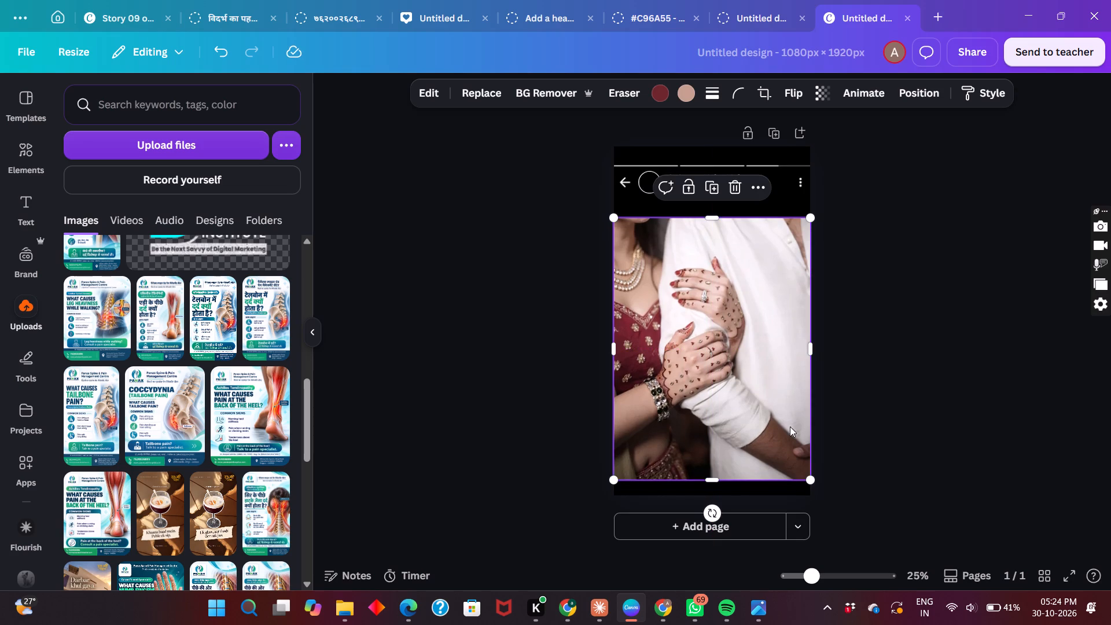
Send the couple photo one level backward, behind the reply bar.
left_click(742, 417)
left_click(911, 94)
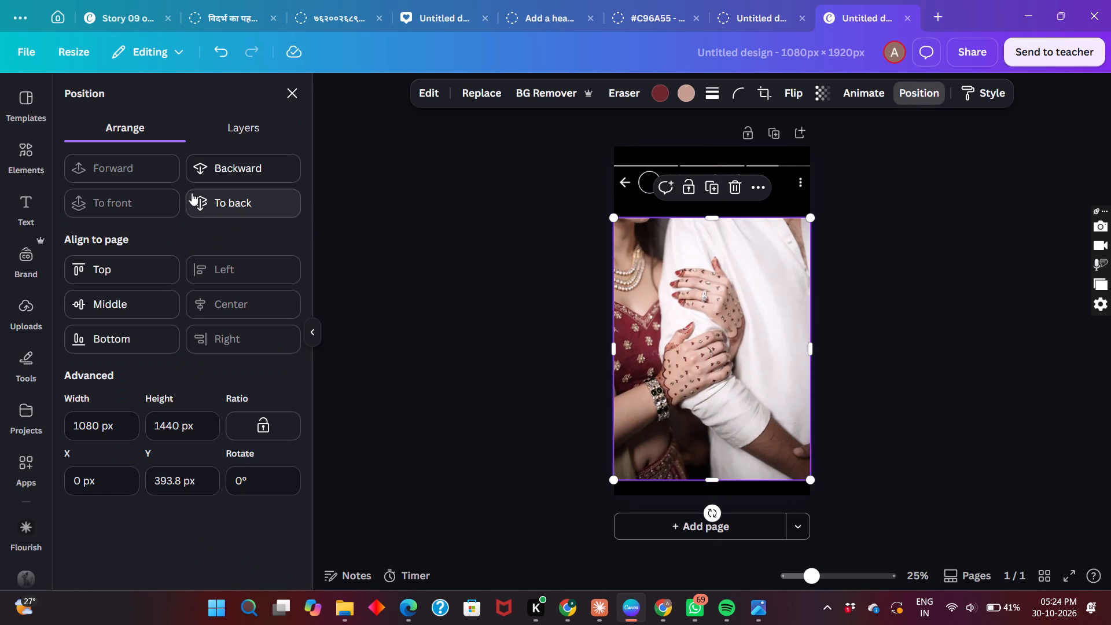
left_click(212, 178)
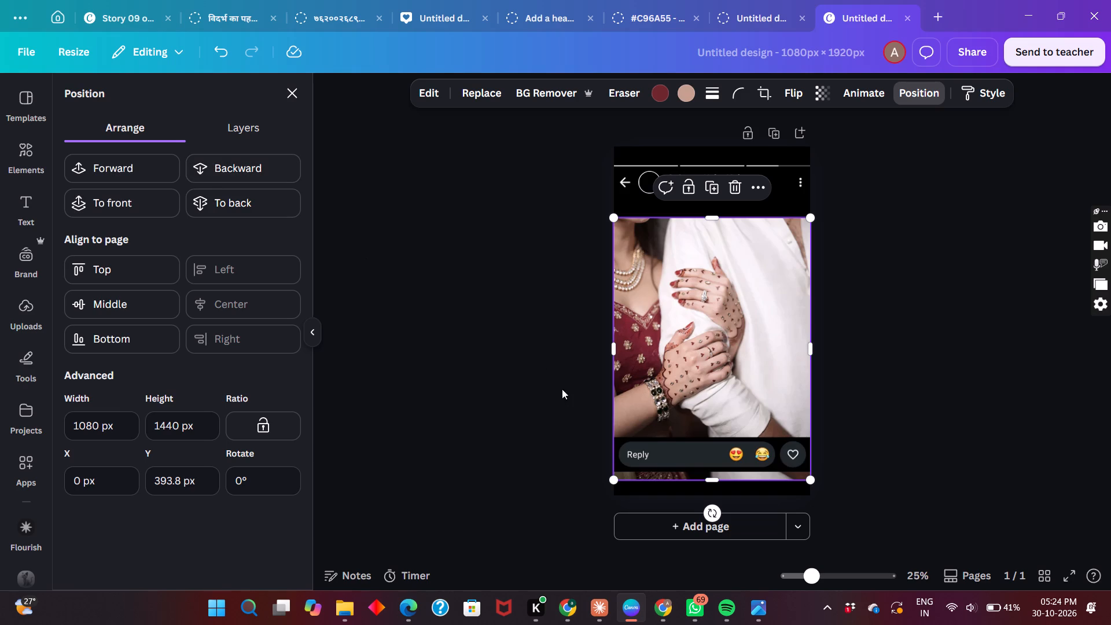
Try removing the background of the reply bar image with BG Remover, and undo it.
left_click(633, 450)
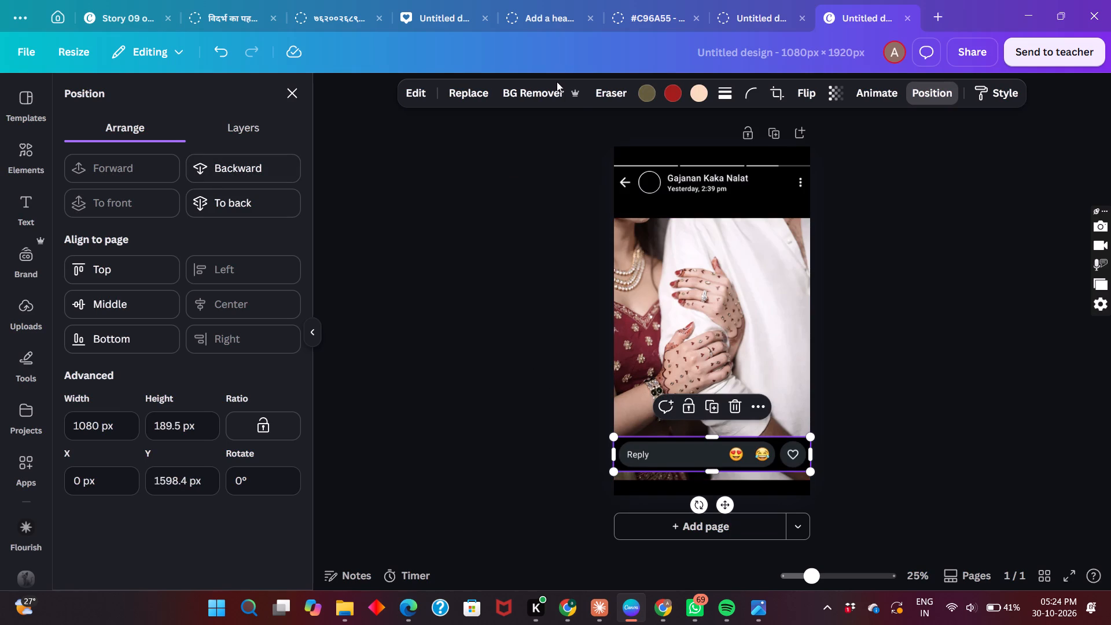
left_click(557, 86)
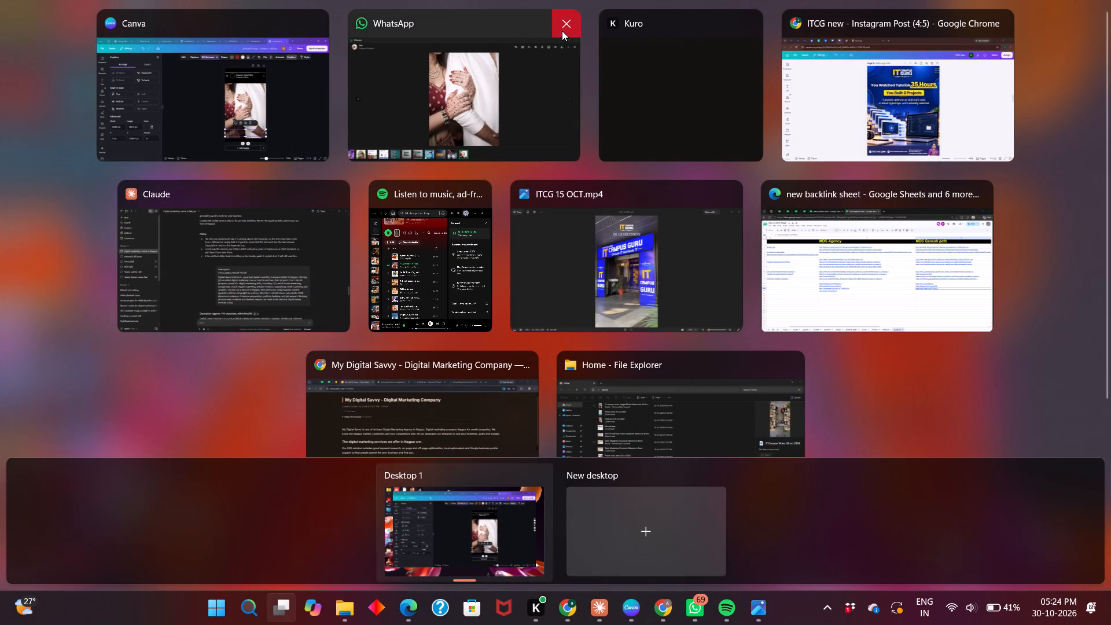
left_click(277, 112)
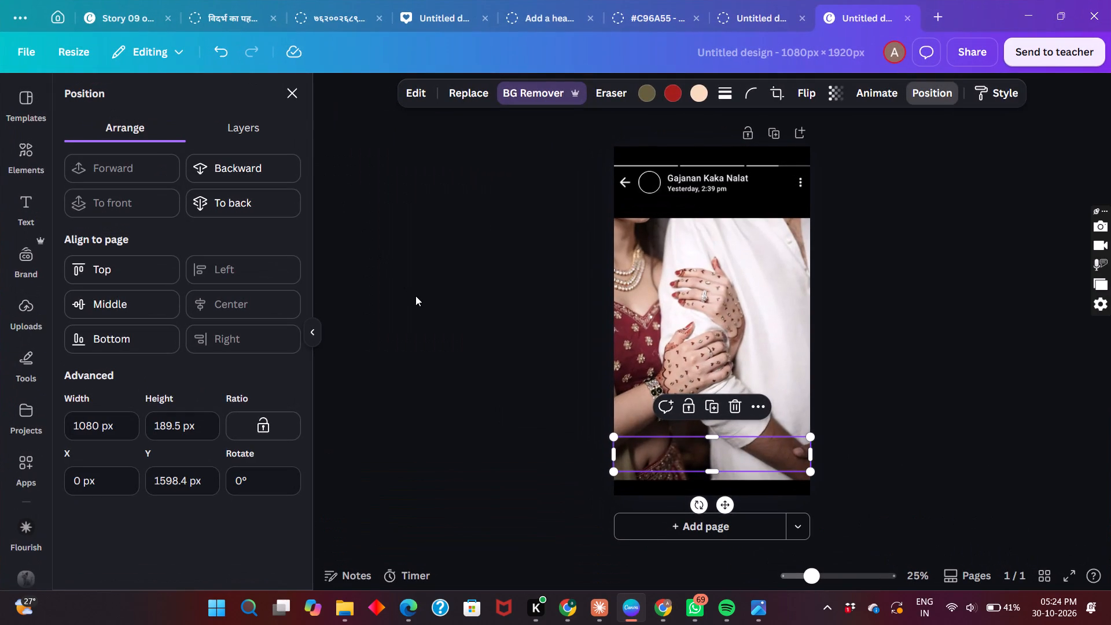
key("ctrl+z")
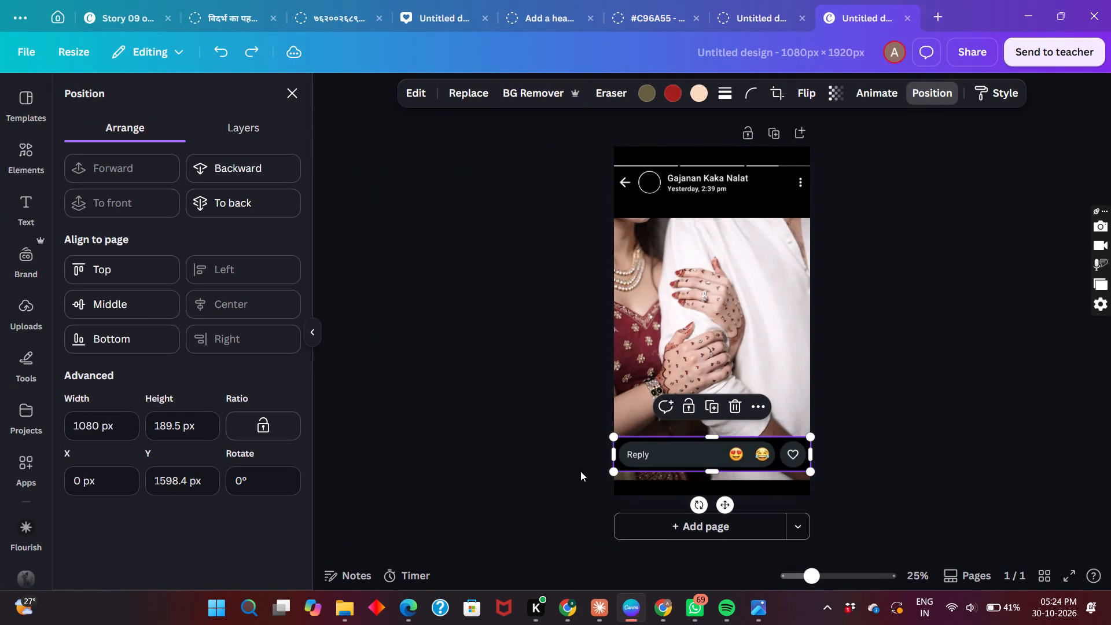
Close the position settings of the reply bar image.
left_click(579, 470)
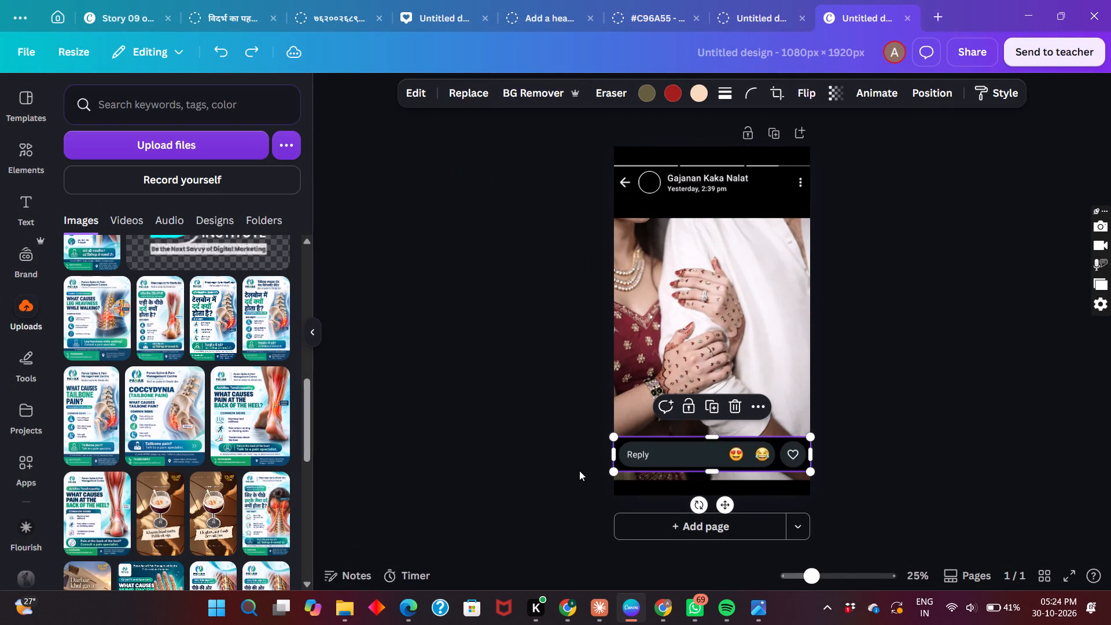
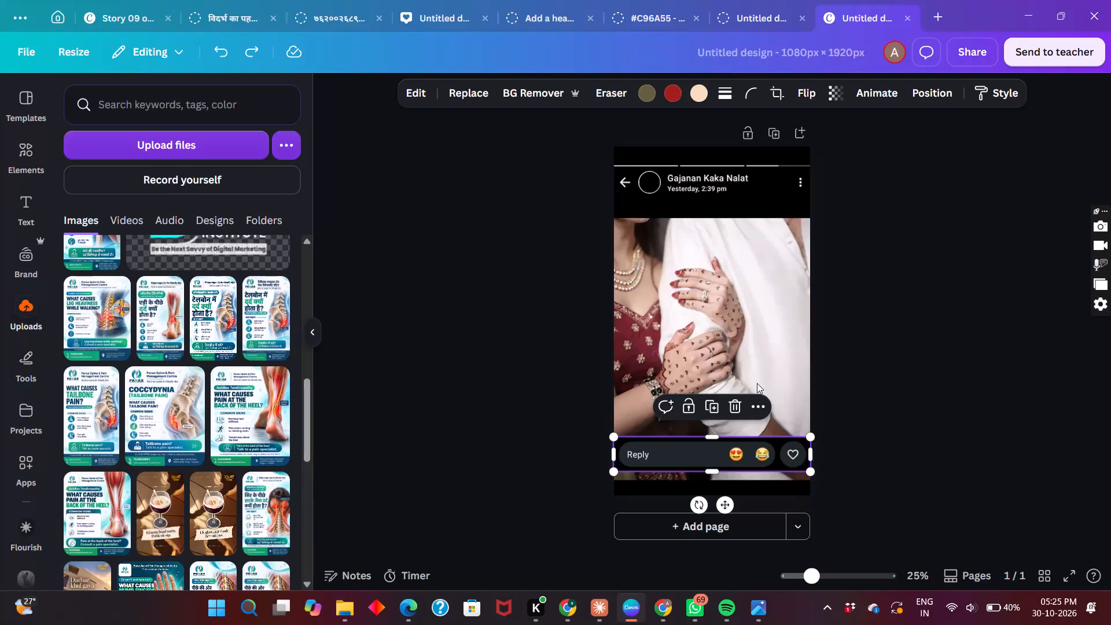
Paste the captioned henna-hands status screenshot onto the page and enlarge it to the full page height, roughly centred.
key("ctrl+v")
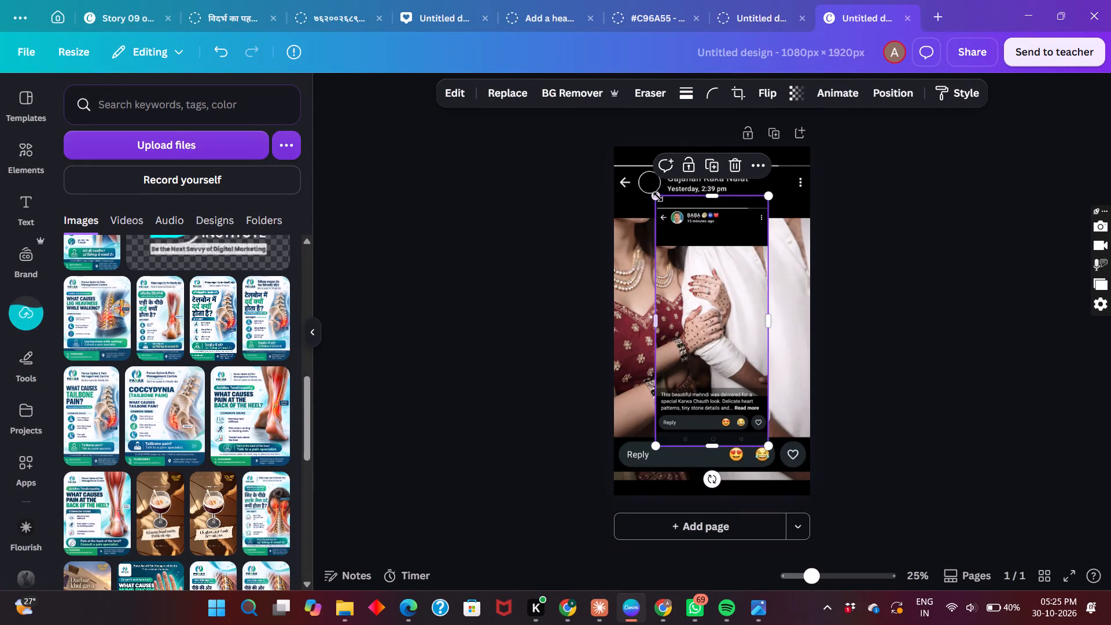
left_click_drag(656, 197, 615, 158)
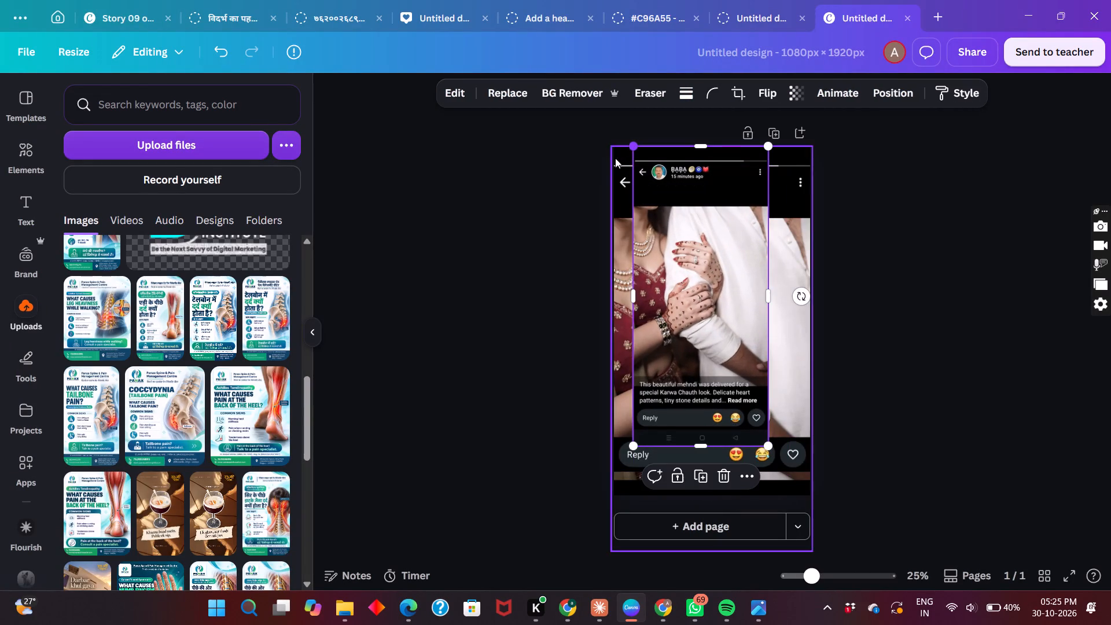
left_click_drag(770, 448, 781, 466)
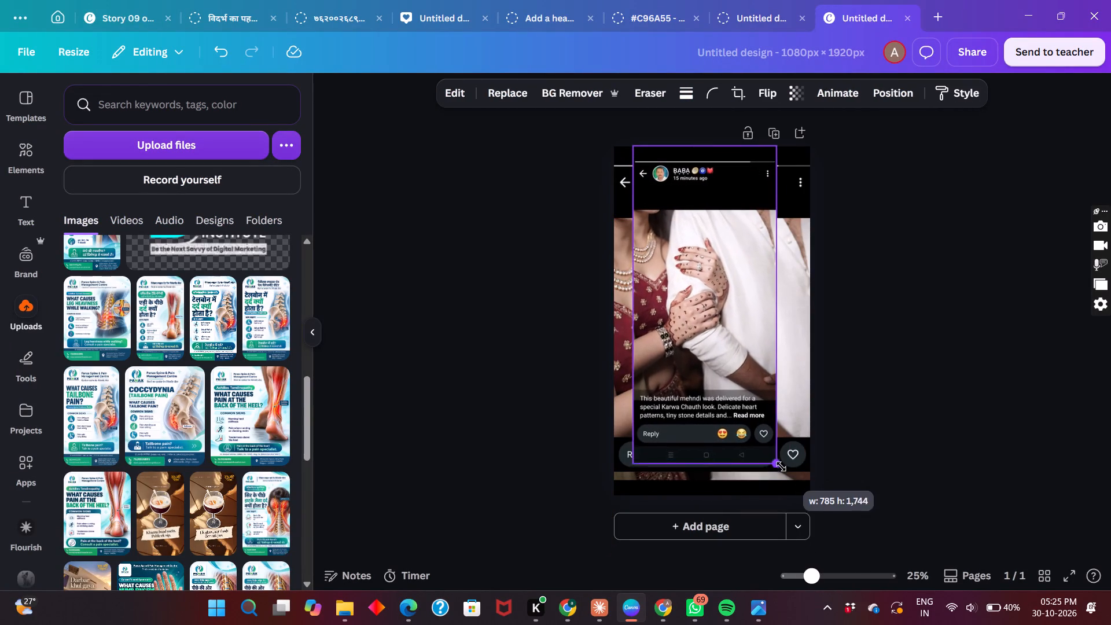
left_click_drag(781, 466, 797, 492)
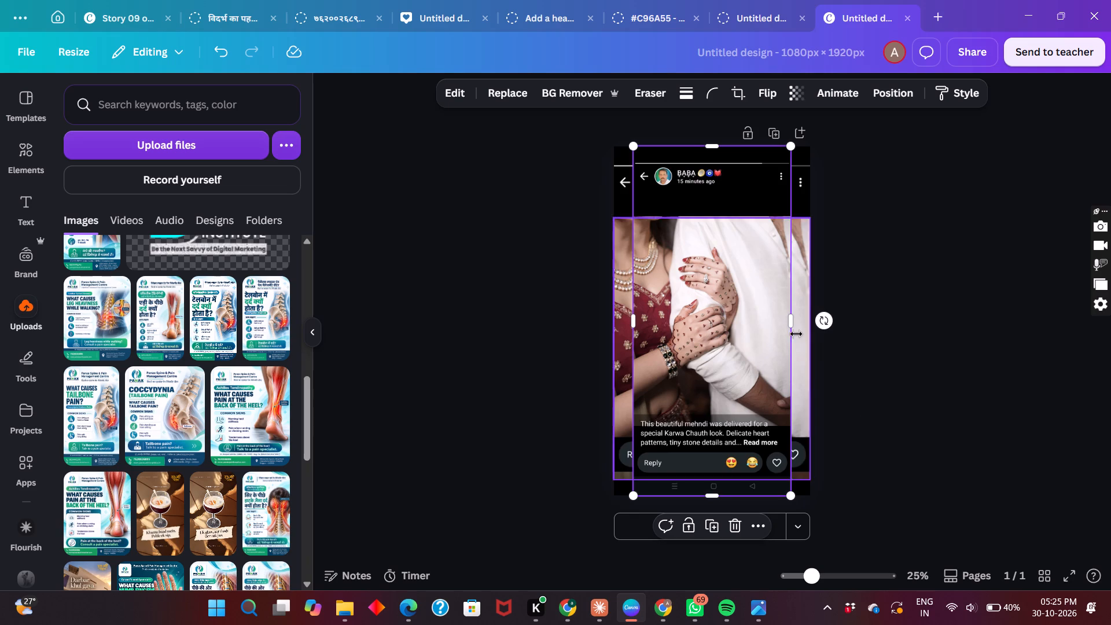
Move the full-width couple photo upward behind the pasted screenshot, closer to the status header.
left_click_drag(801, 345, 801, 326)
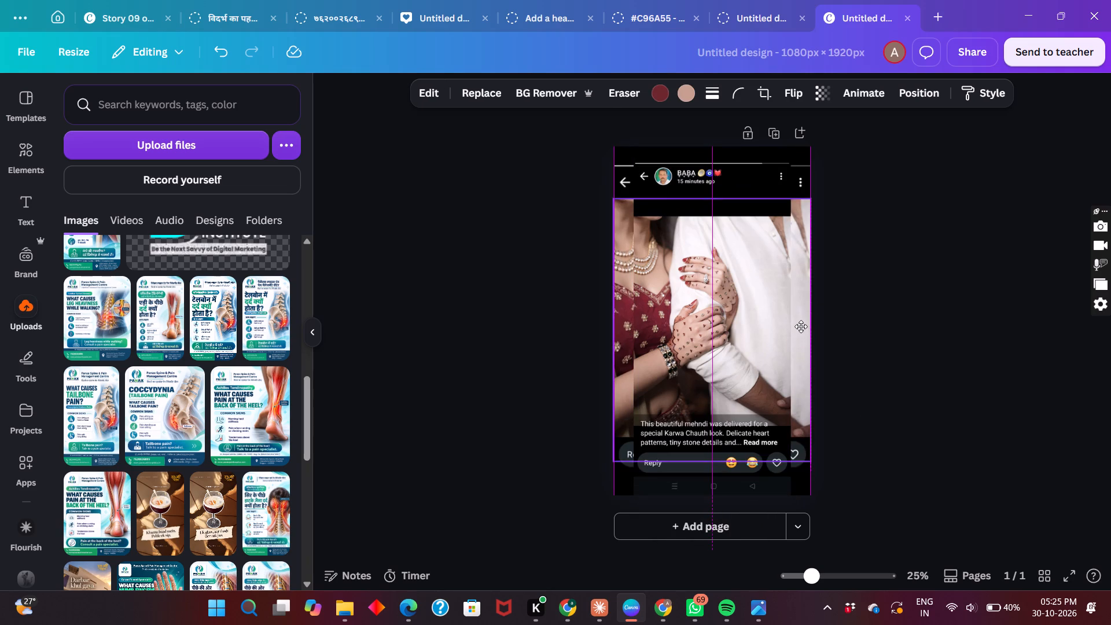
left_click_drag(801, 326, 801, 324)
left_click(755, 362)
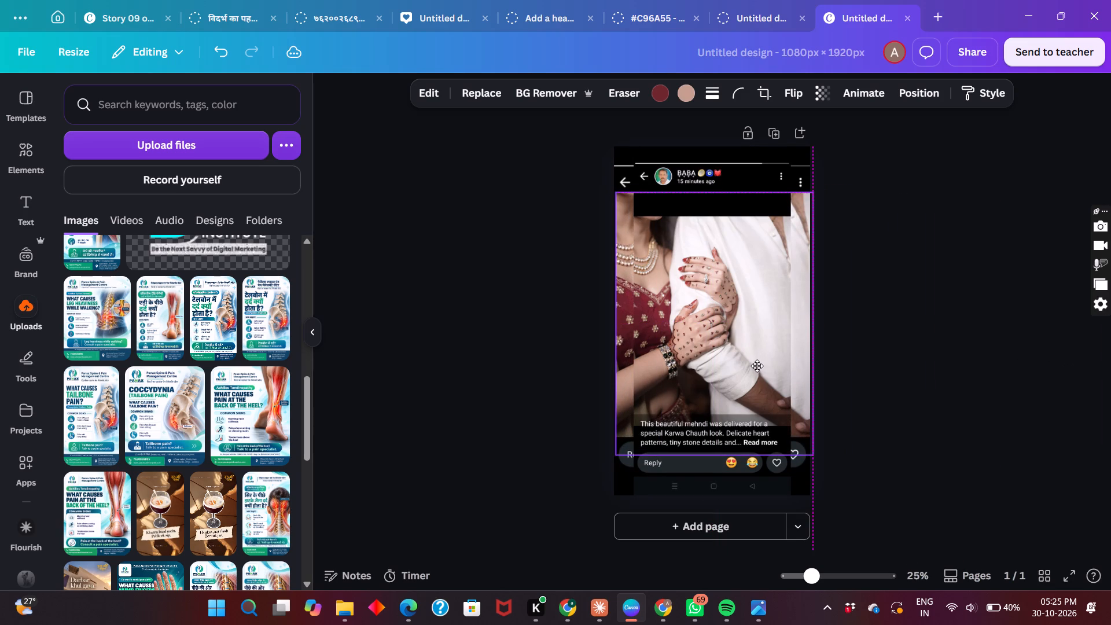
Move the reference status screenshot off the page to check the layout beneath, and bring it back over the page.
left_click(773, 479)
left_click_drag(773, 479, 1075, 469)
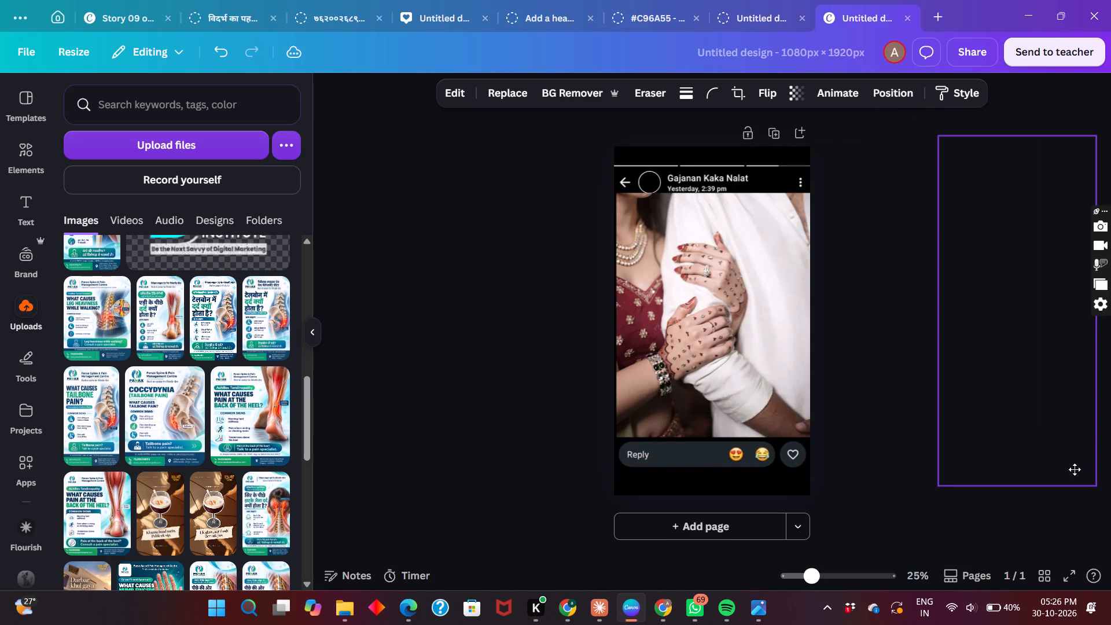
left_click_drag(1075, 469, 823, 485)
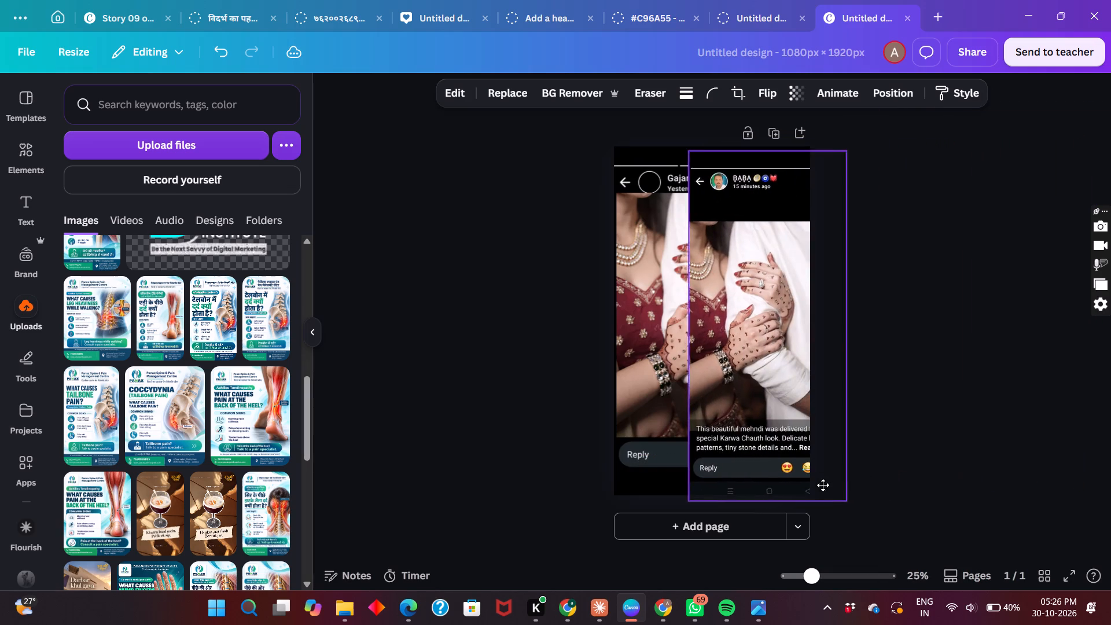
left_click_drag(823, 485, 802, 483)
Move the couple photo slightly down so its top edge sits a little below the status header.
left_click_drag(639, 410, 639, 417)
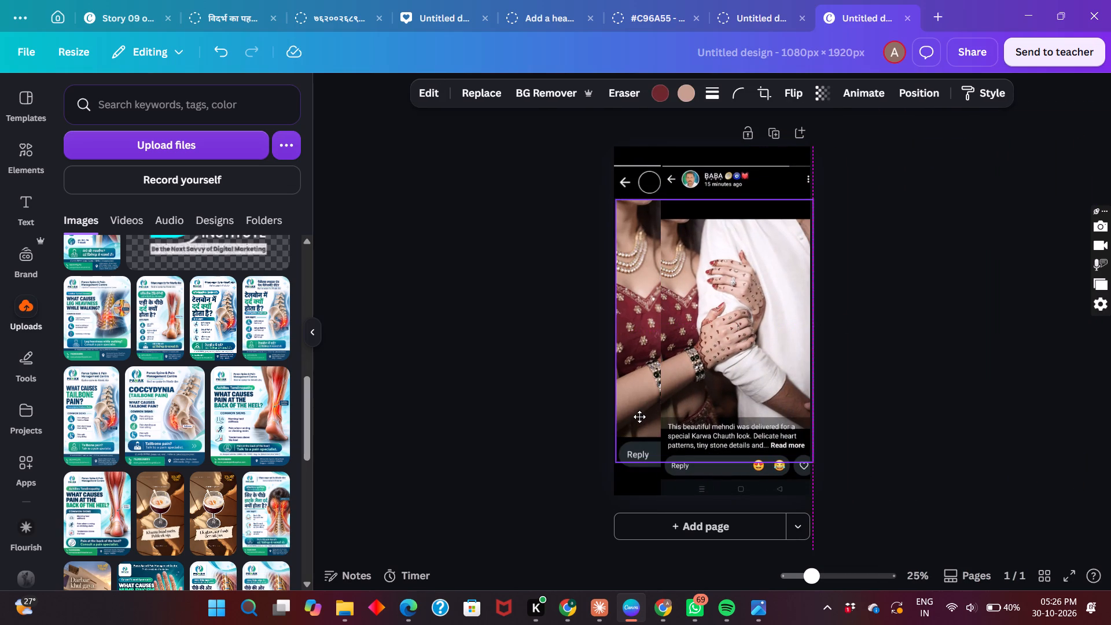
left_click_drag(639, 417, 639, 420)
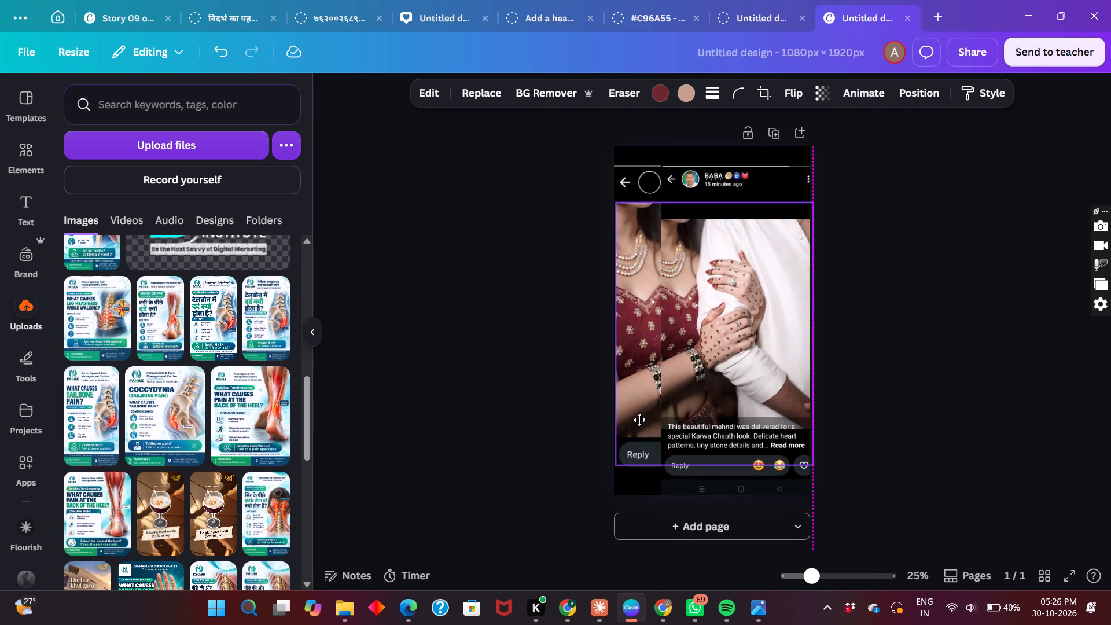
left_click_drag(639, 420, 640, 417)
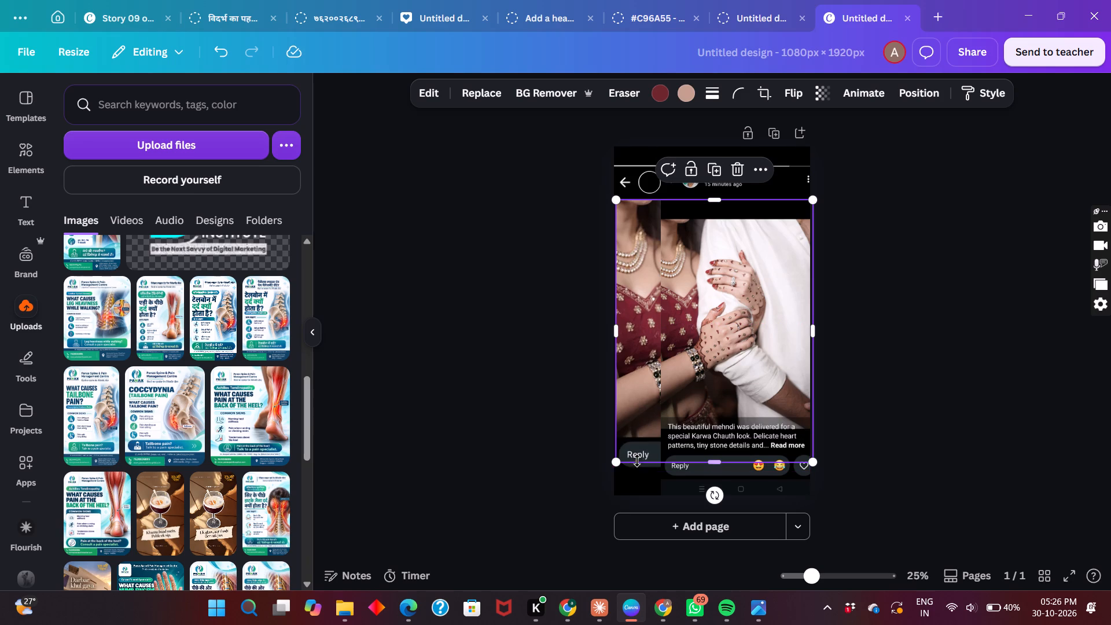
left_click(578, 481)
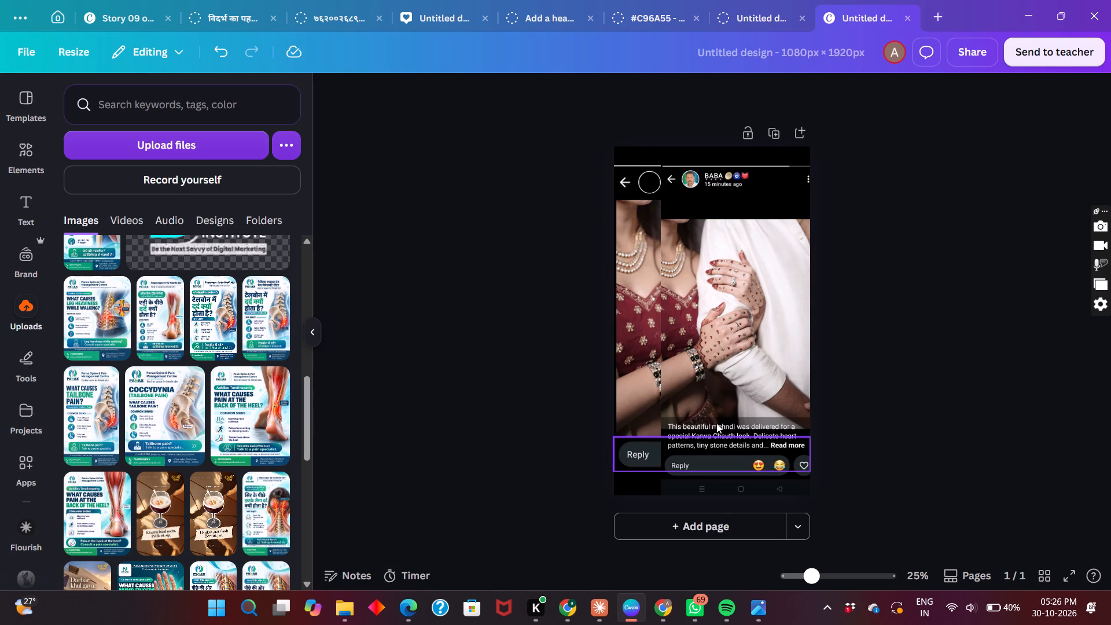
Compare the layout with the reference status screenshot by moving it off the page and returning it centred over the page.
left_click_drag(716, 423, 988, 347)
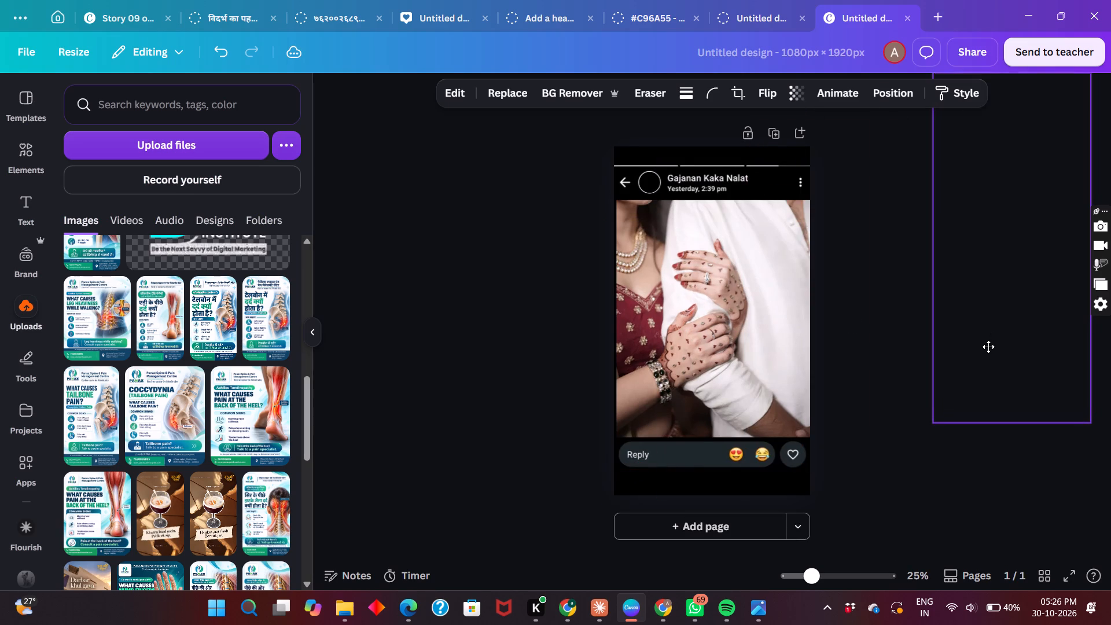
left_click_drag(988, 347, 708, 451)
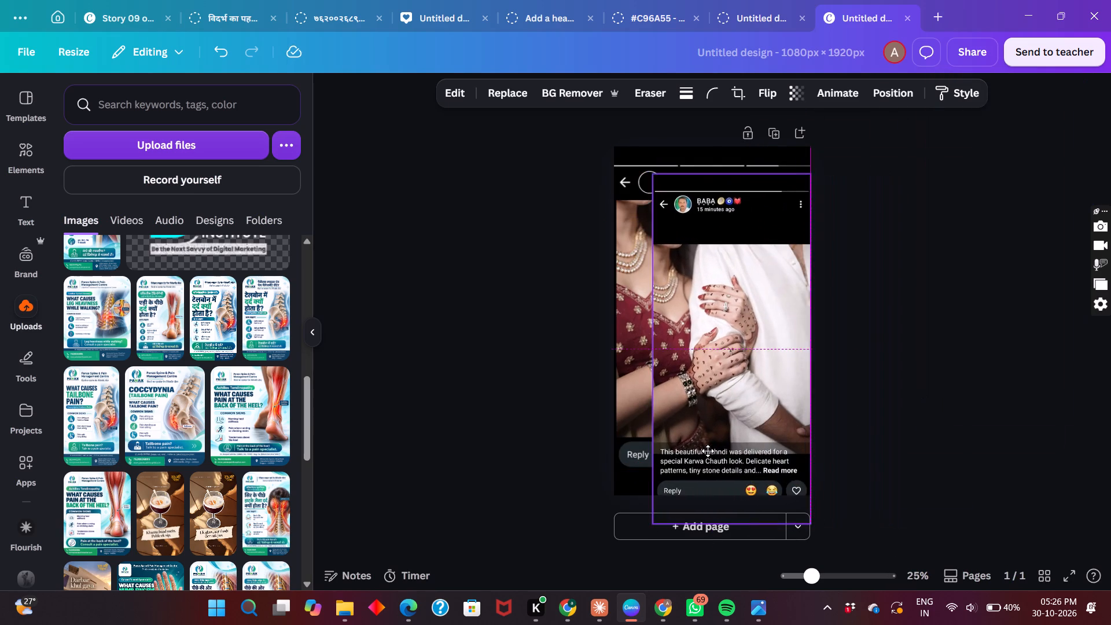
left_click_drag(708, 451, 687, 413)
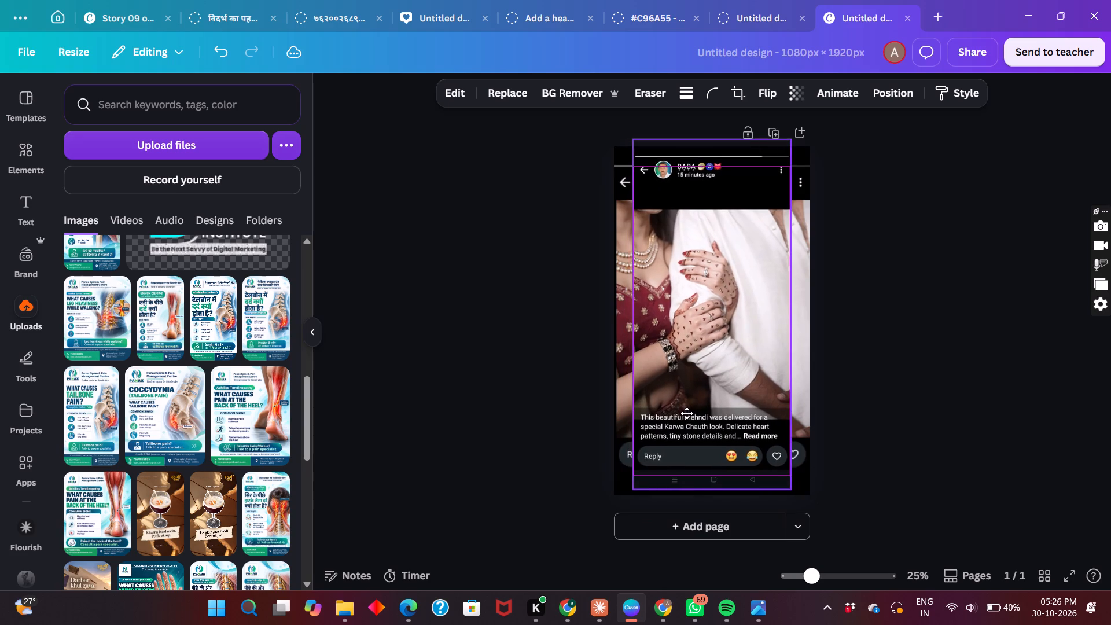
left_click_drag(687, 413, 687, 421)
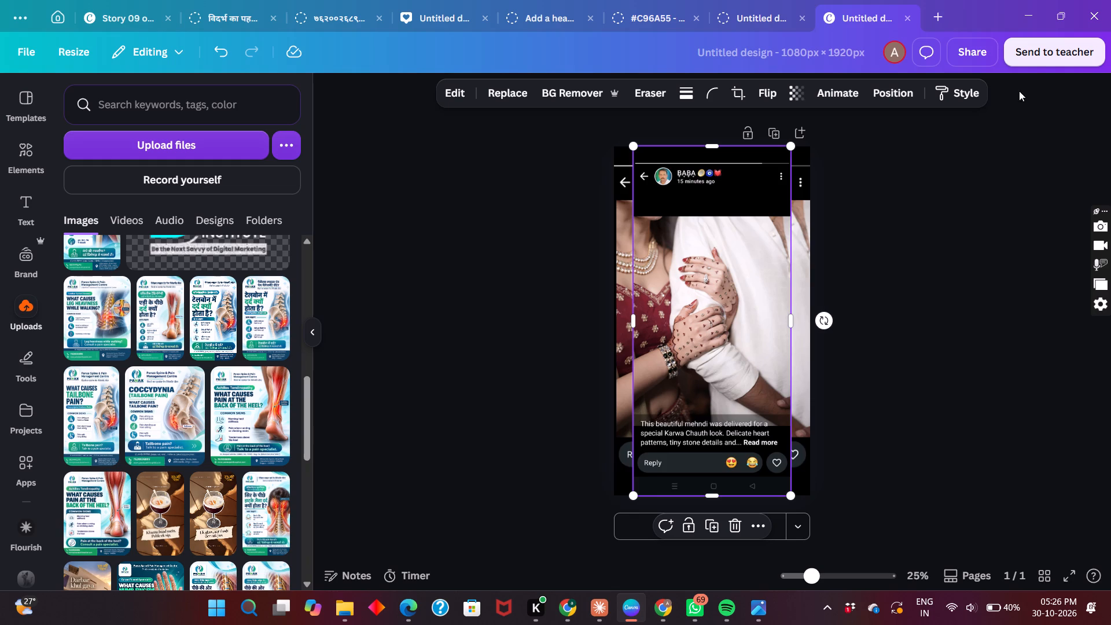
Create a new custom-size design 1200 px wide and 1600 px high.
left_click(942, 15)
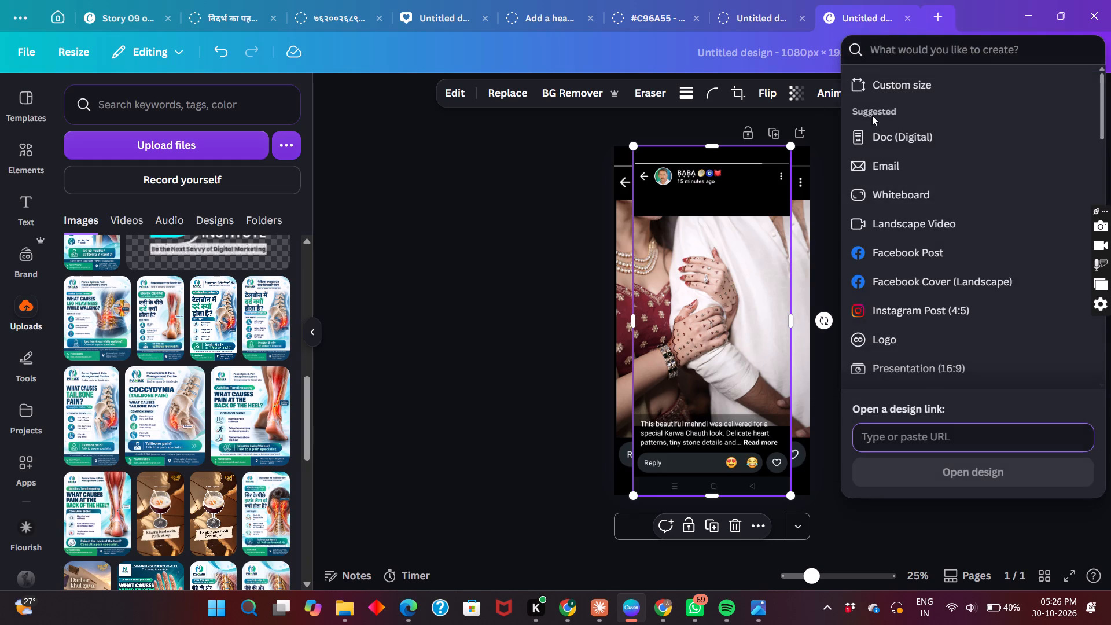
left_click(898, 75)
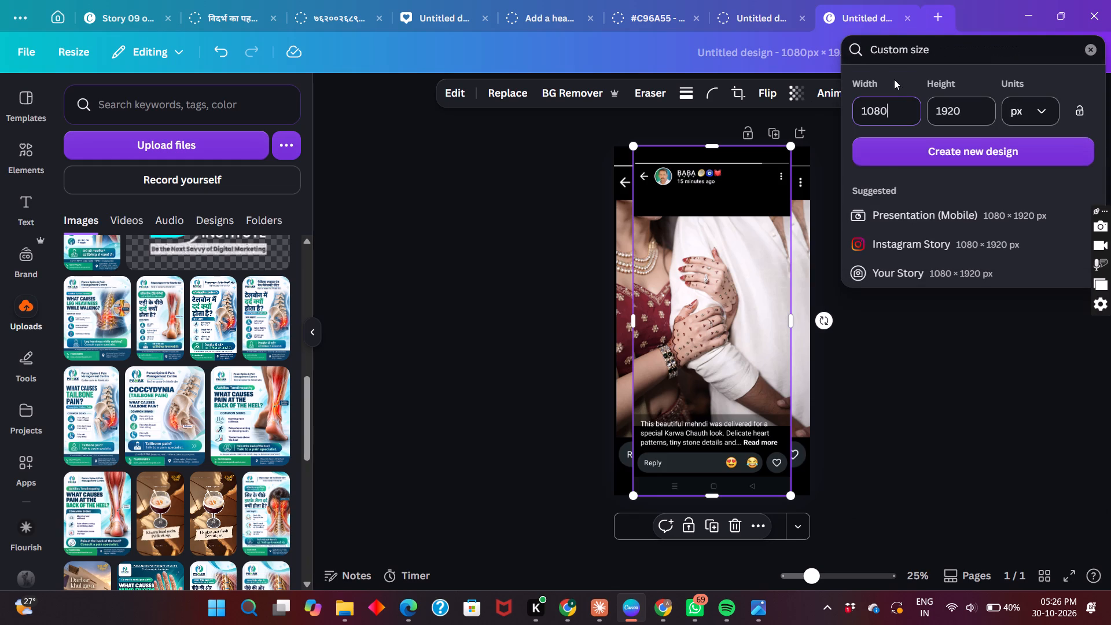
key("BackSpace")
key("BackSpace")
key("BackSpace")
key("BackSpace")
key("BackSpace")
key("BackSpace")
key("BackSpace")
type("1200")
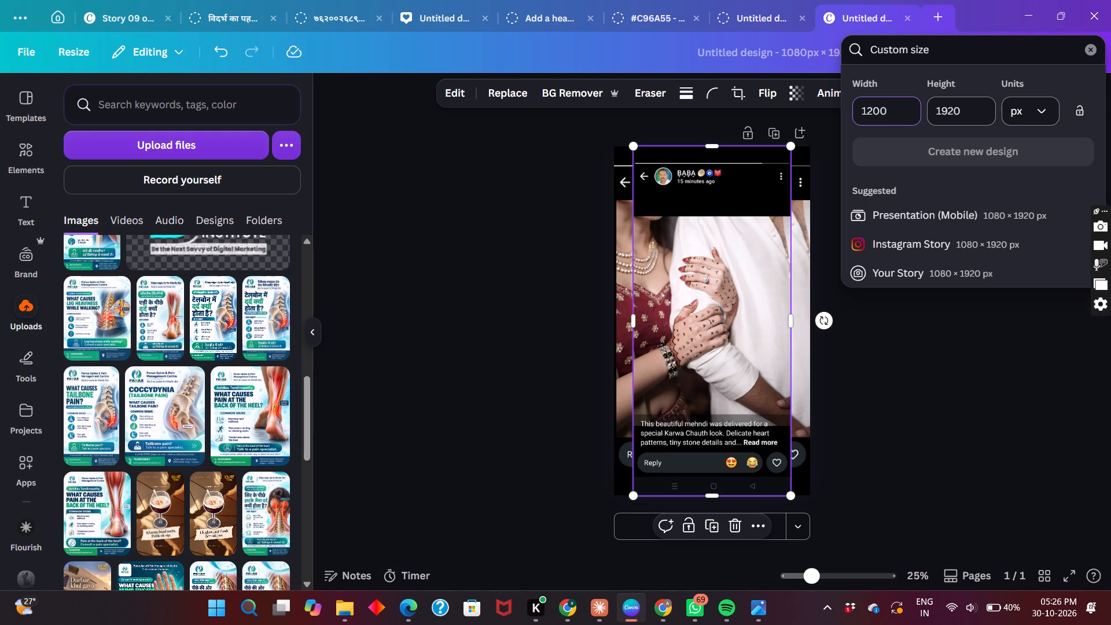
left_click(965, 108)
key("BackSpace")
key("BackSpace")
key("BackSpace")
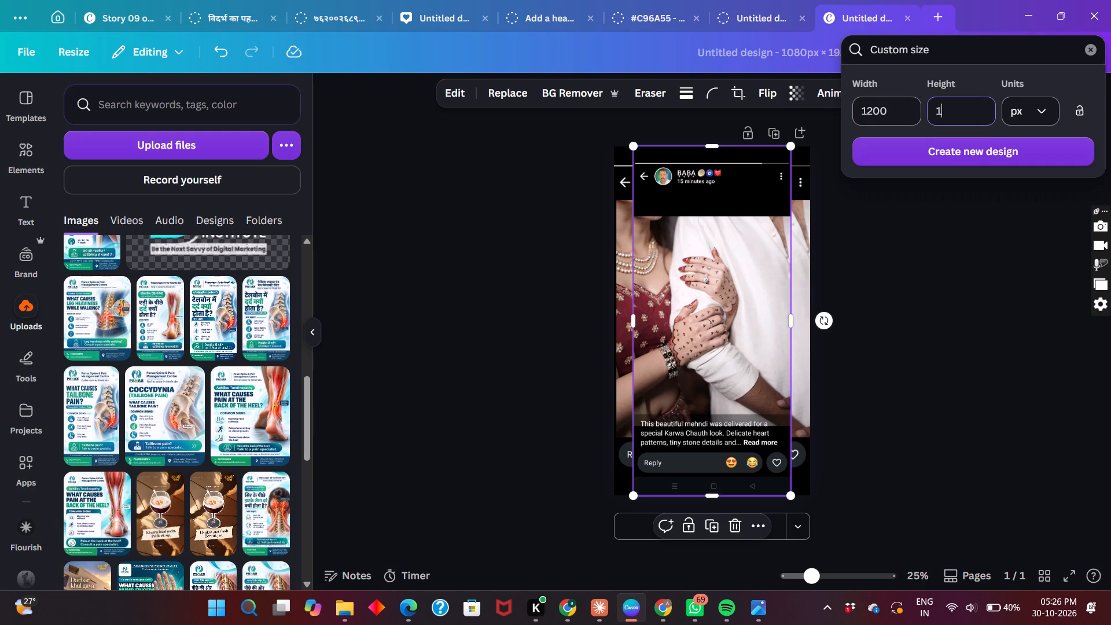
key("6")
type("00")
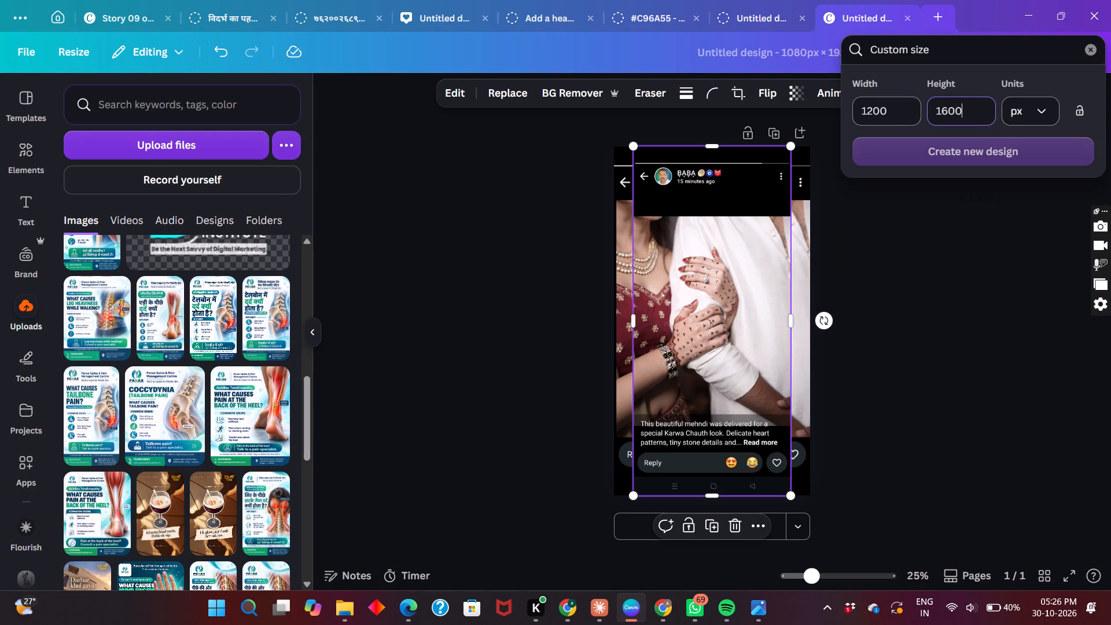
left_click(972, 155)
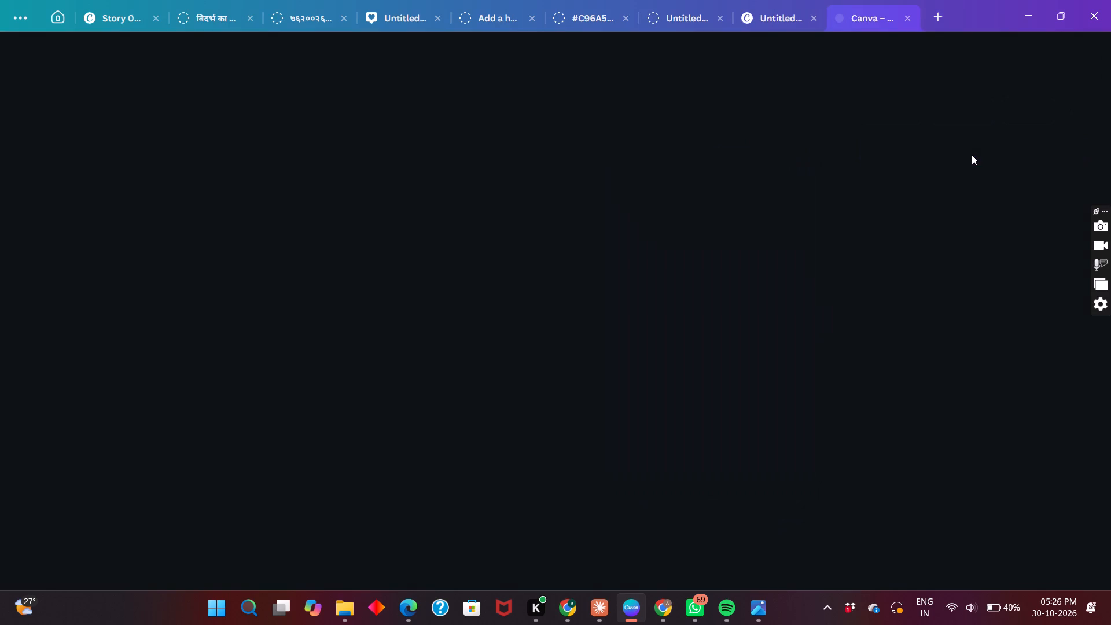
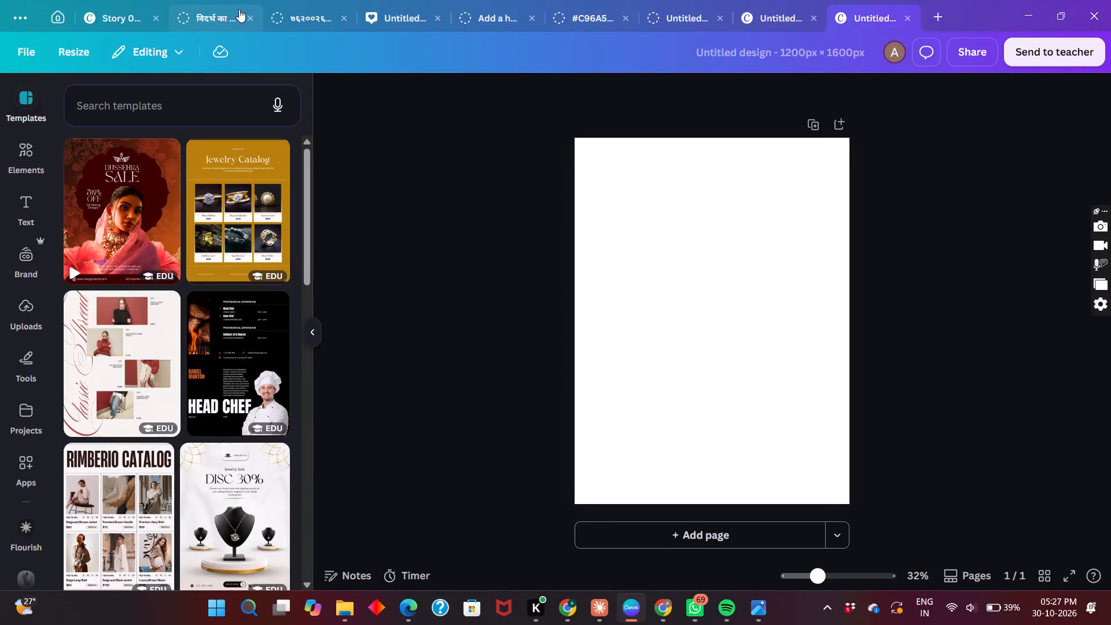
Look through the other open Instagram Post (4:5) designs, starting with the Digital Savvy Institute and spine-and-pain clinic posts.
left_click(239, 9)
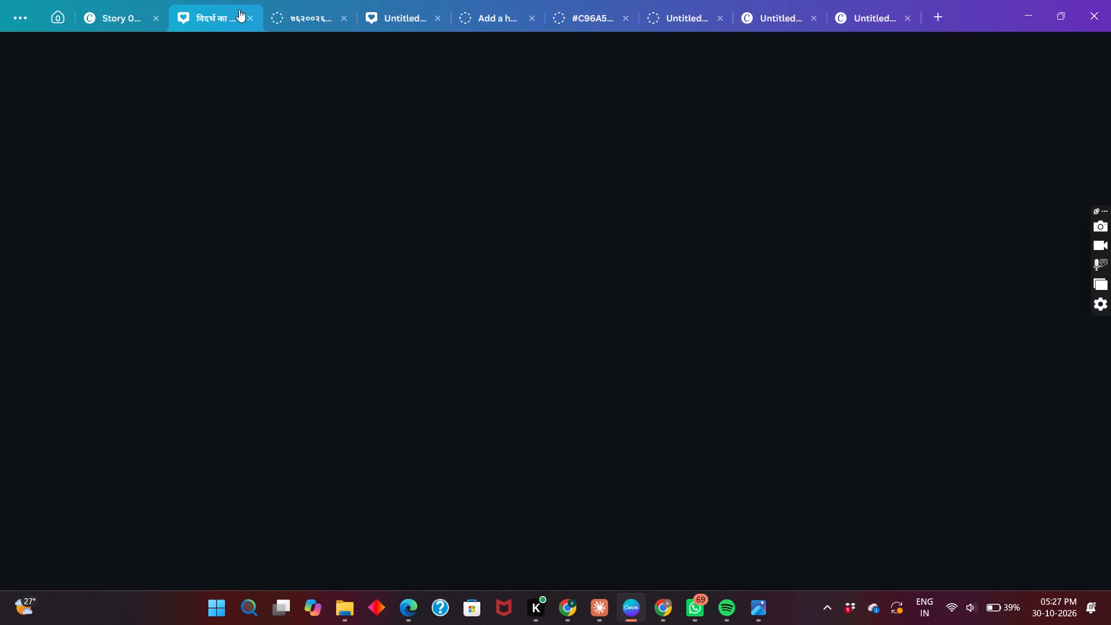
scroll(299, 30, "down", 1)
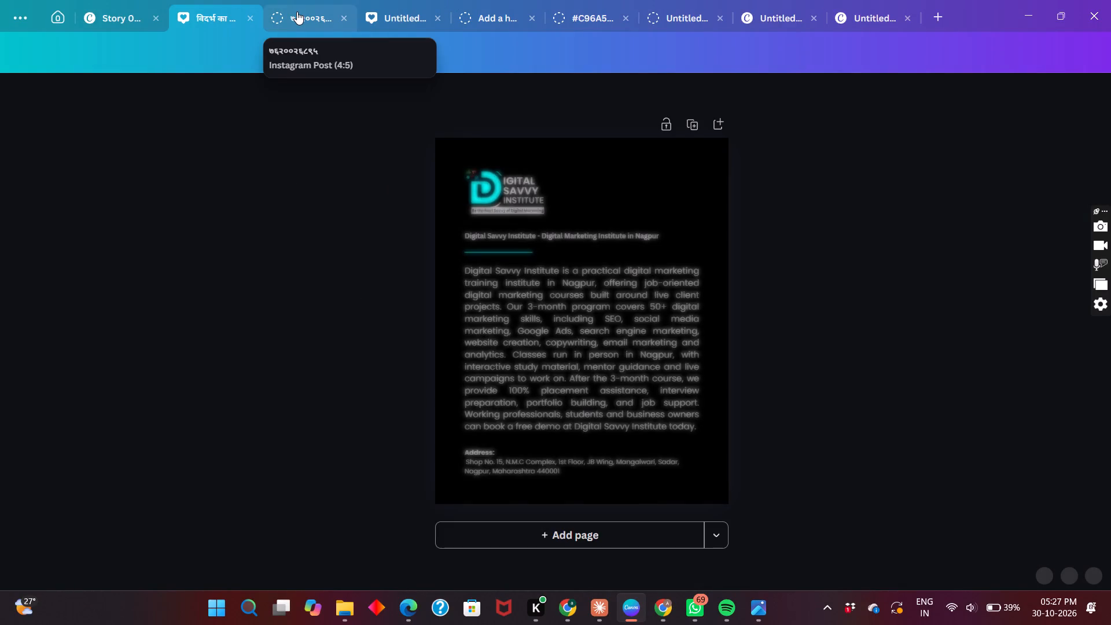
scroll(297, 12, "down", 1)
left_click(297, 12)
scroll(229, 18, "left", 1)
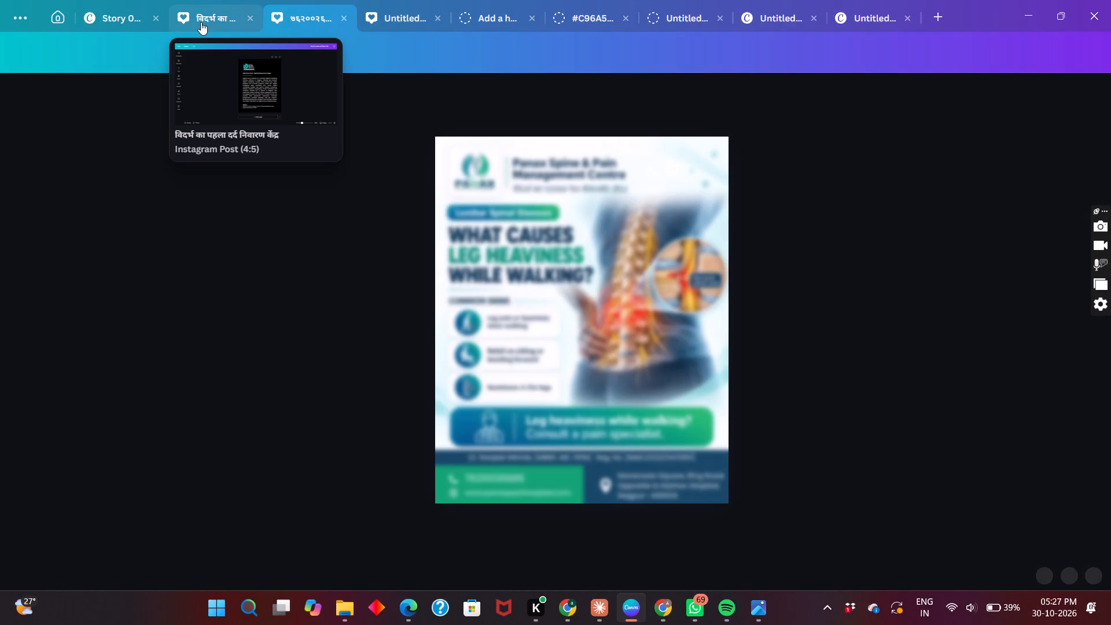